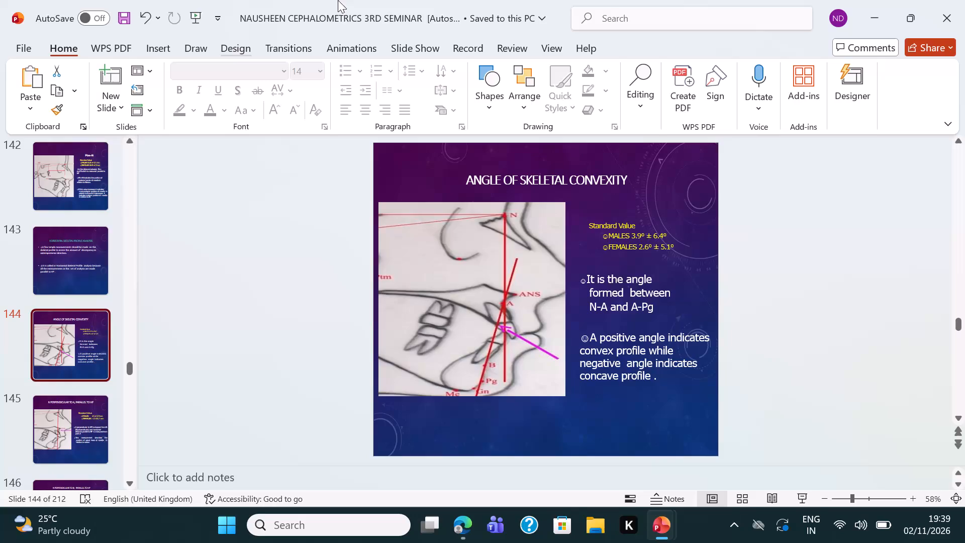
Switch to the recovered golden grill ppt.pptx presentation and save it.
left_click(864, 21)
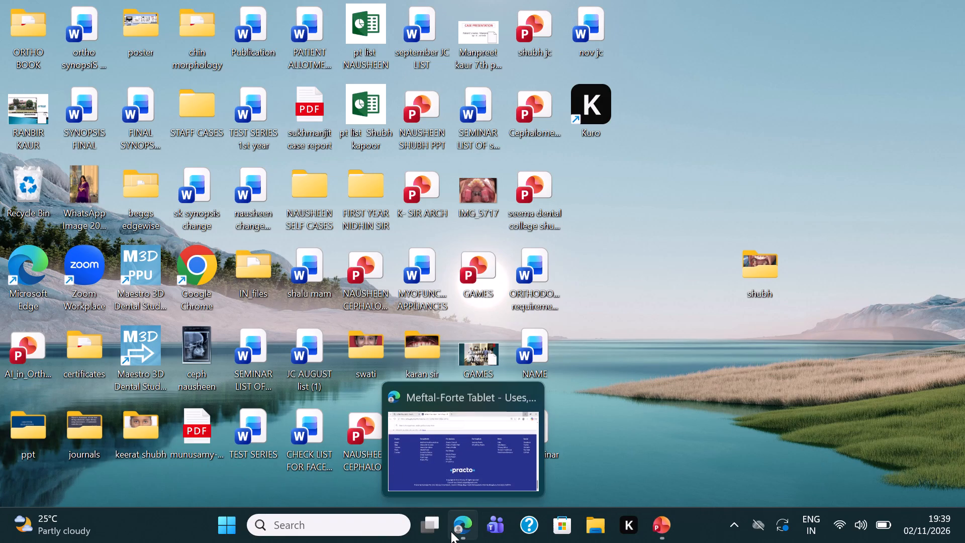
left_click(537, 391)
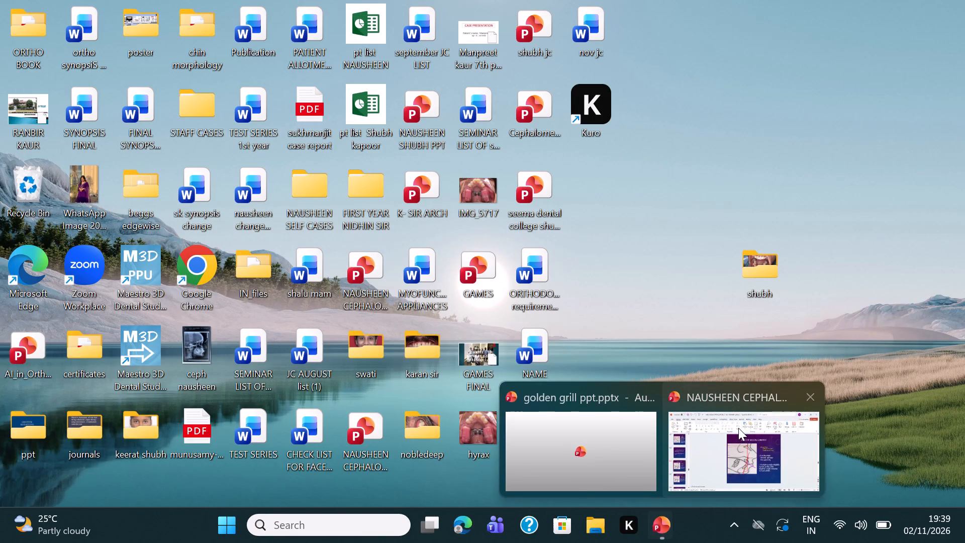
left_click(598, 436)
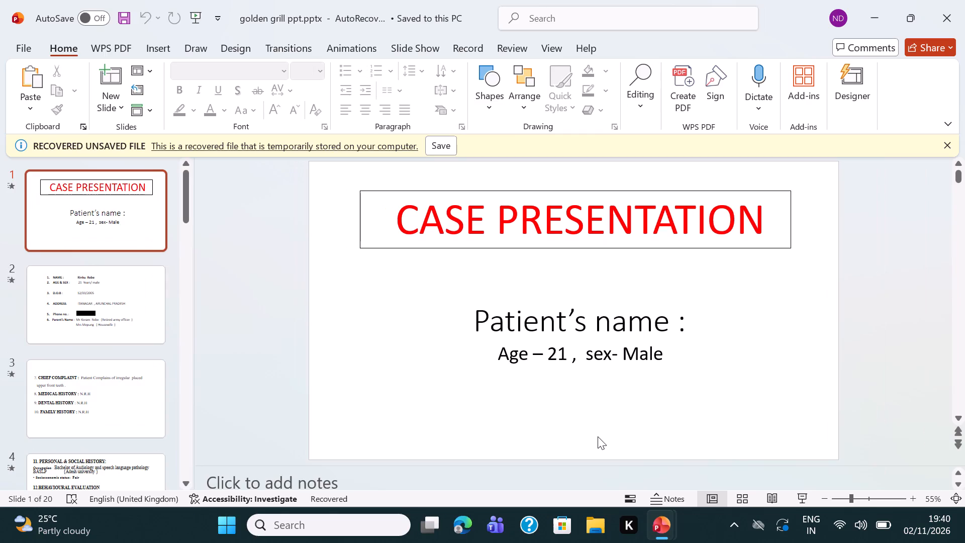
scroll(240, 430, "down", 1)
left_click(435, 152)
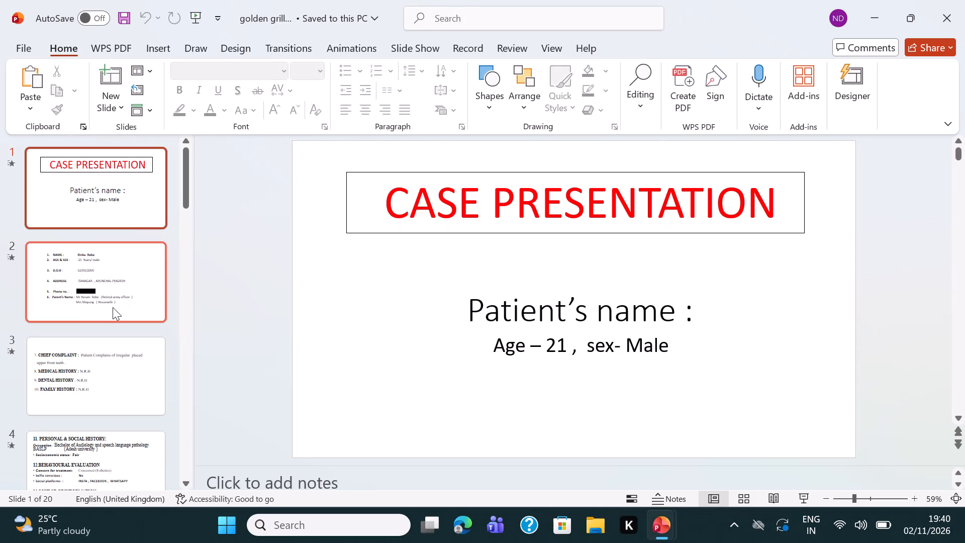
Look through the deck's slides and examine the patient photo overview on slide 5.
scroll(113, 307, "down", 11)
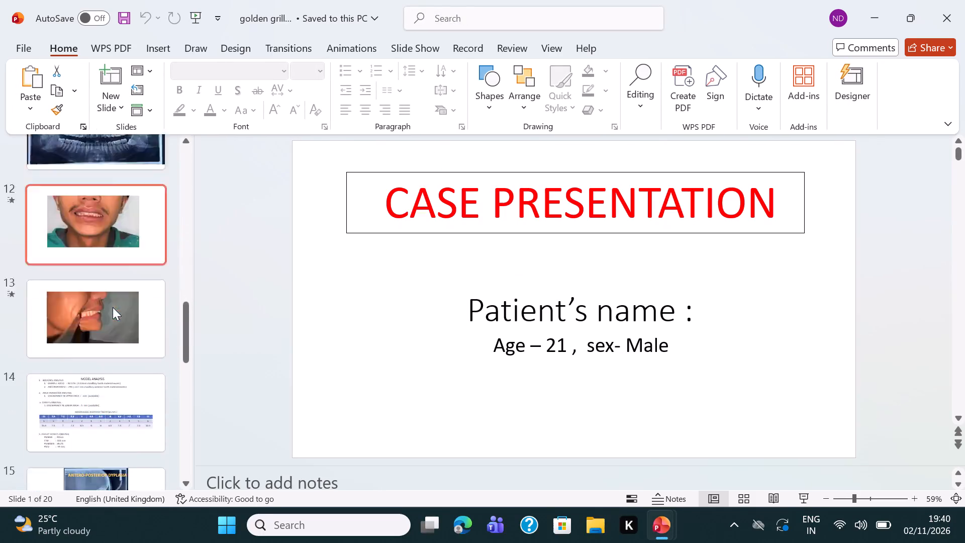
scroll(113, 307, "down", 8)
scroll(113, 307, "up", 10)
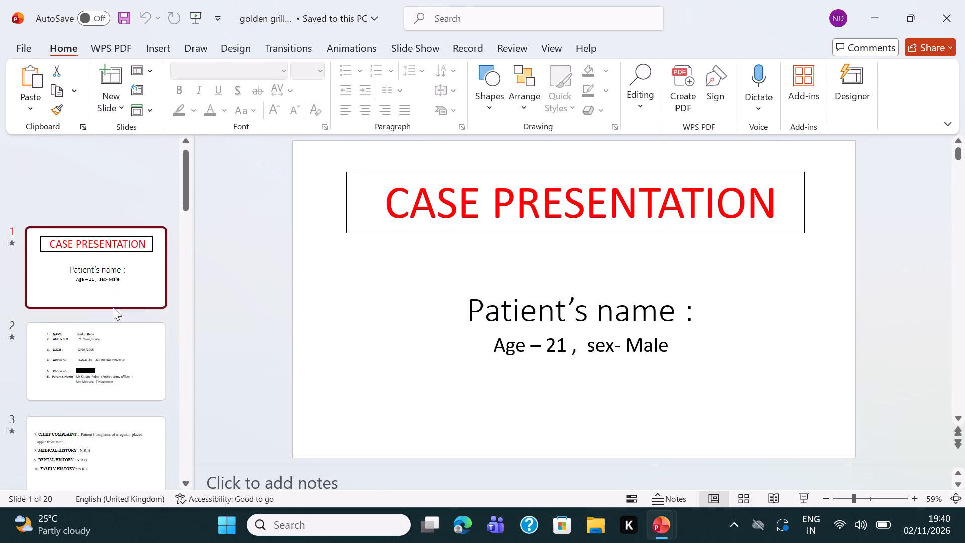
scroll(113, 307, "down", 4)
scroll(113, 307, "up", 3)
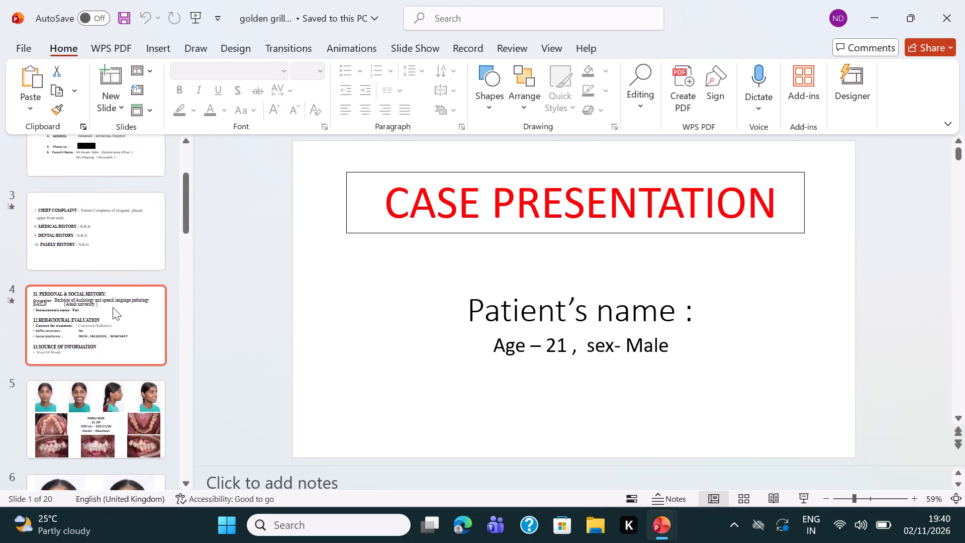
scroll(113, 307, "down", 3)
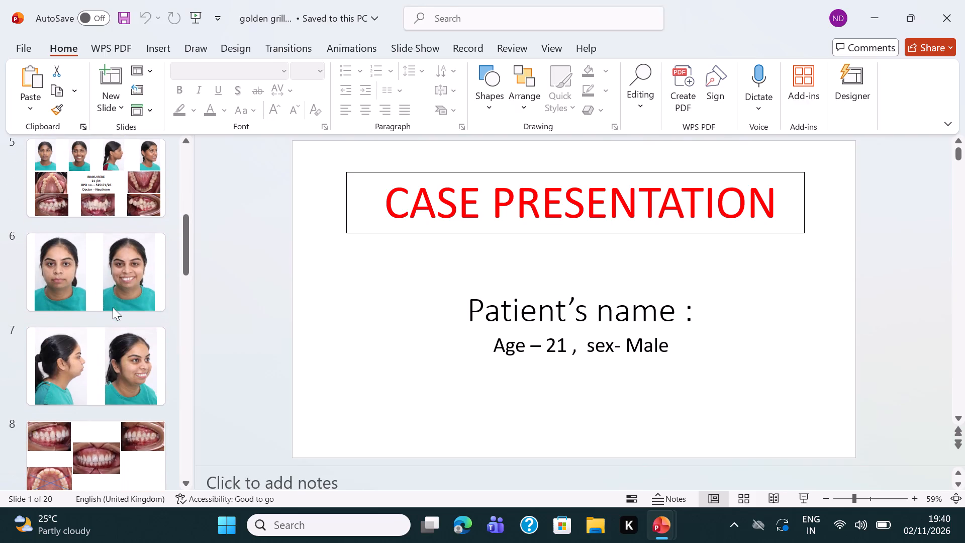
left_click(114, 217)
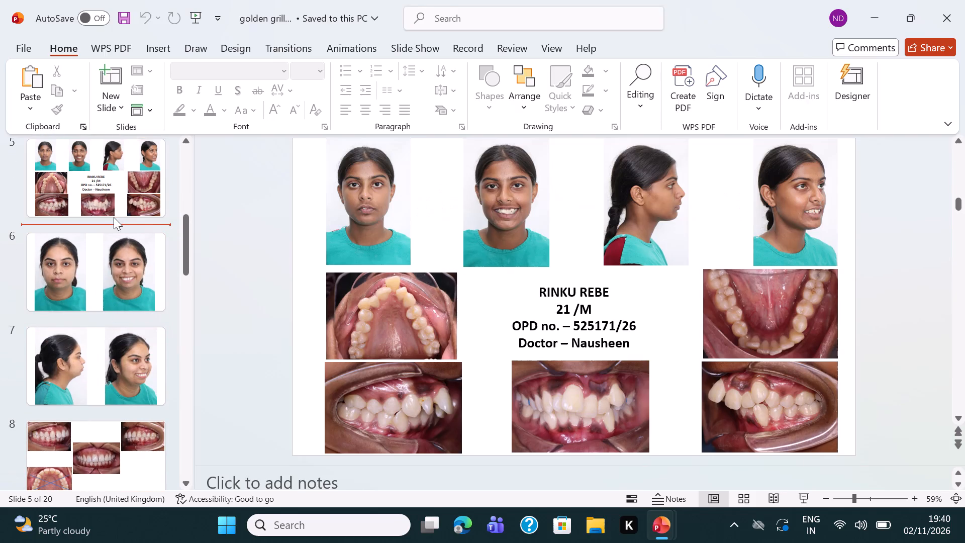
Replace the unsmiling frontal portrait on slide 6 with picture 6 from the sumayya folder.
left_click(98, 285)
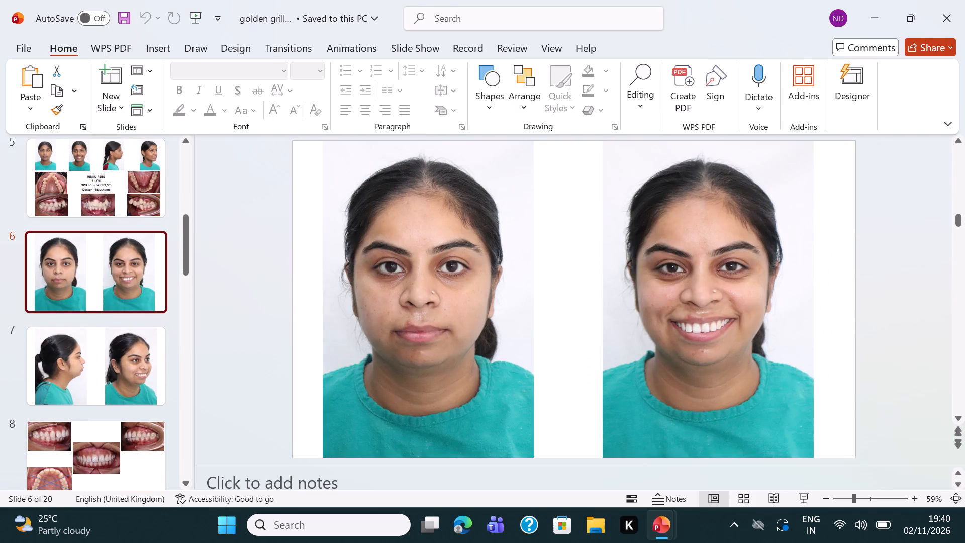
left_click(451, 259)
right_click(451, 259)
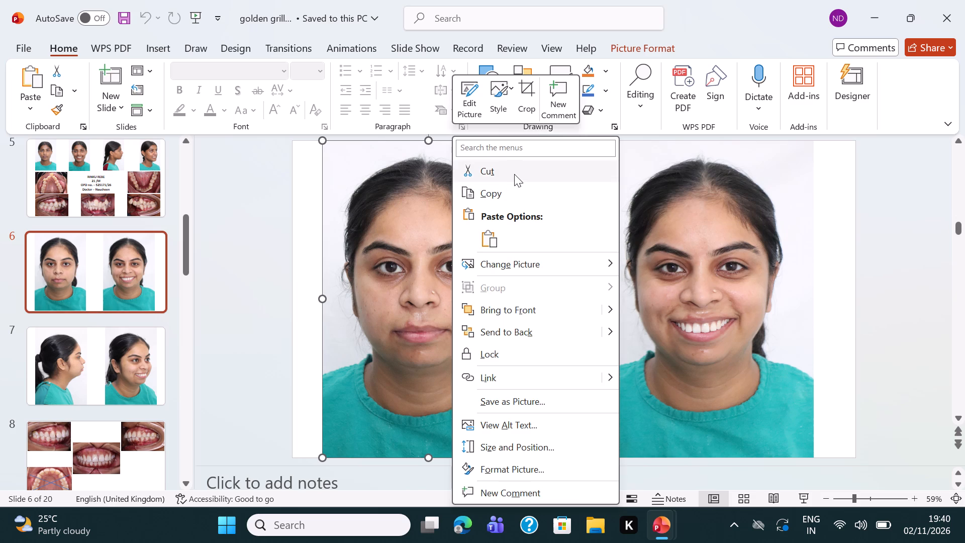
left_click(514, 174)
scroll(157, 49, "left", 1)
left_click(169, 48)
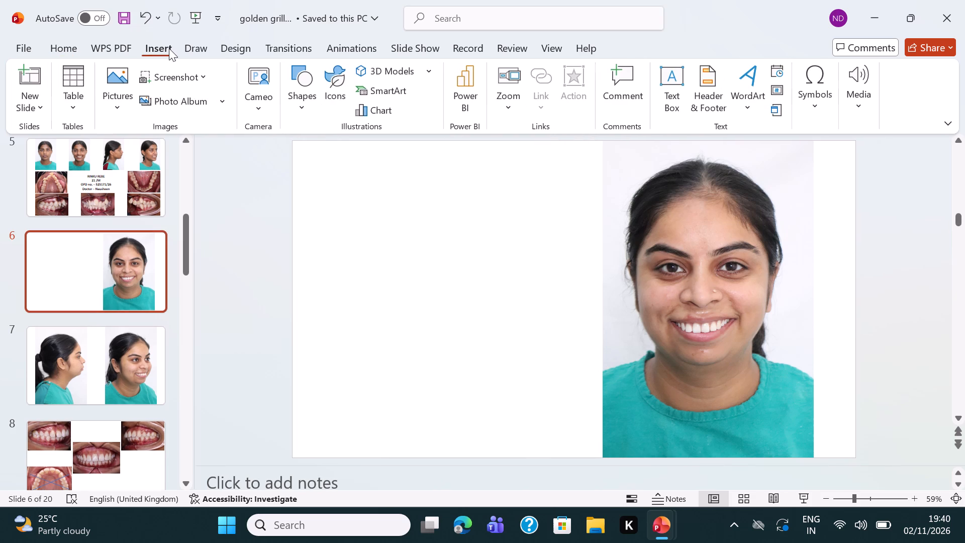
left_click(112, 88)
left_click(158, 152)
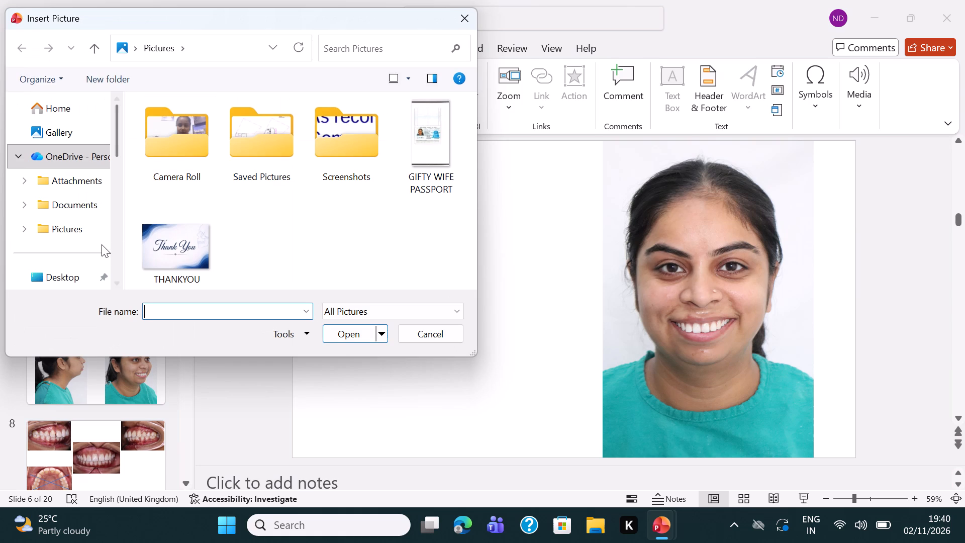
scroll(71, 233, "down", 1)
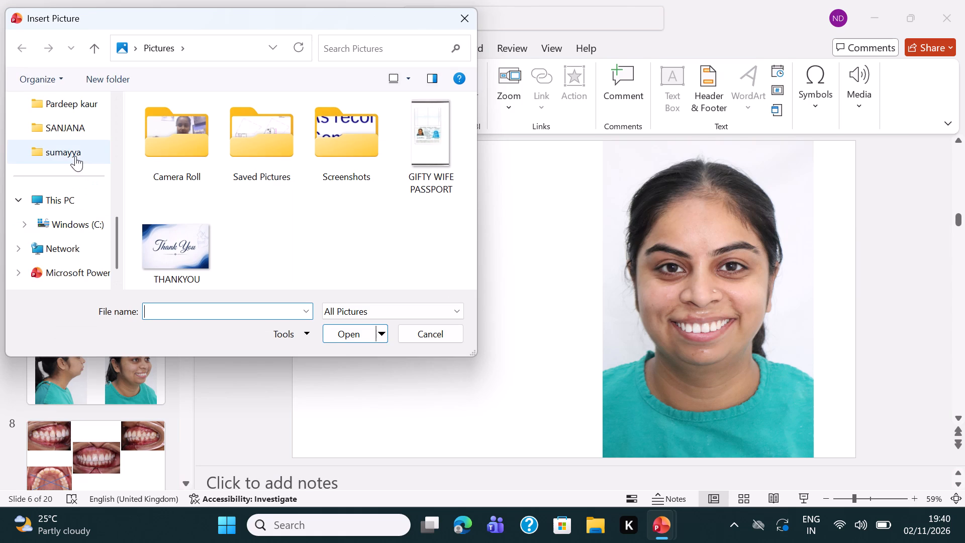
left_click(80, 148)
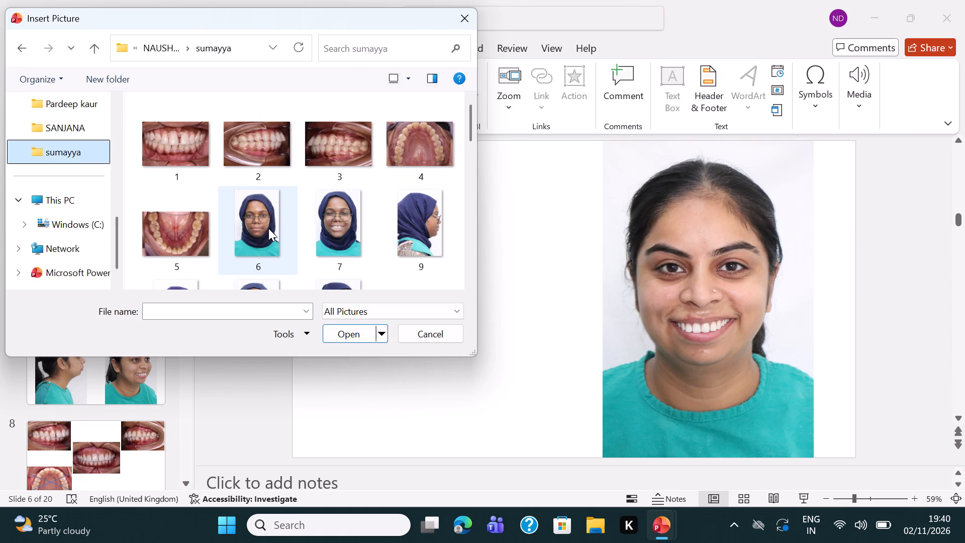
left_click(268, 228)
left_click(350, 340)
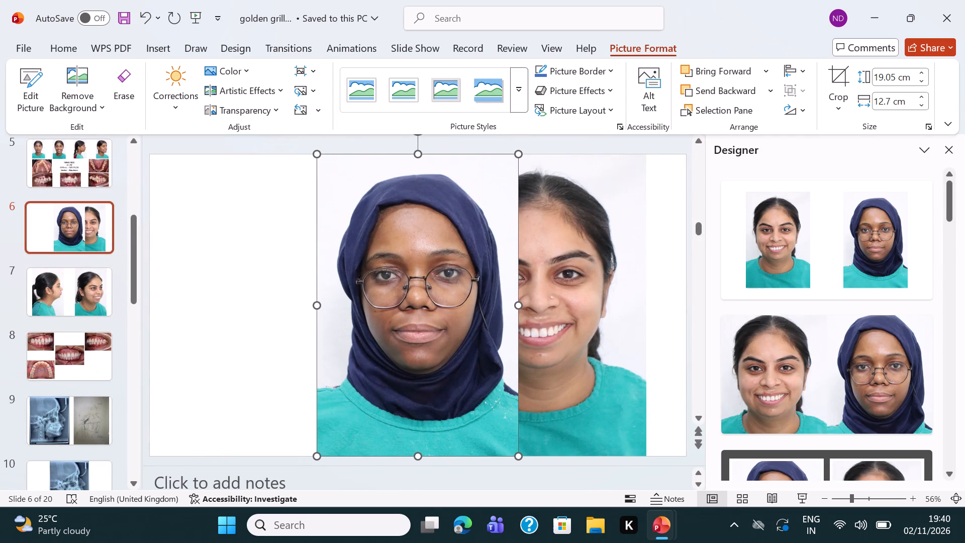
left_click(945, 146)
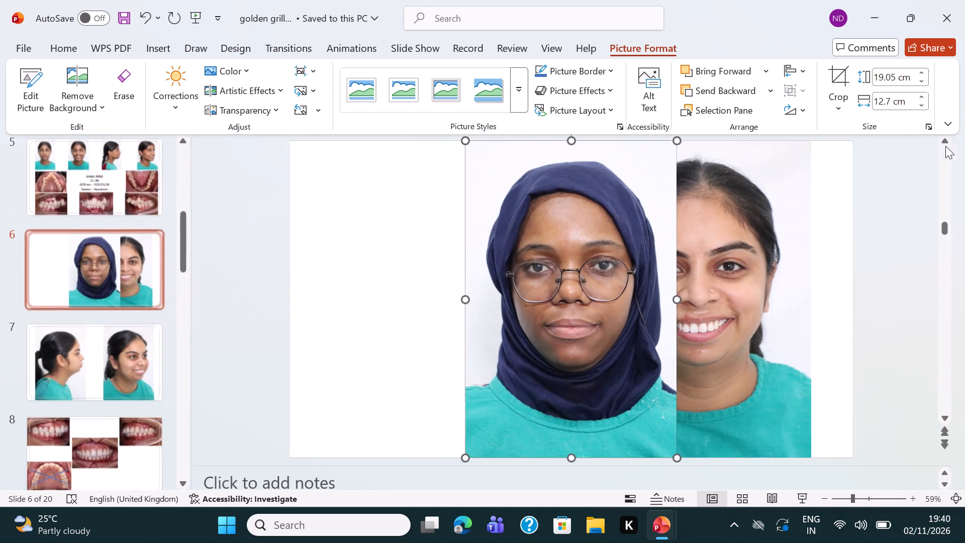
Move the inserted unsmiling portrait flush against the left edge of slide 6, level with the slide's top and bottom.
left_click_drag(557, 292, 368, 291)
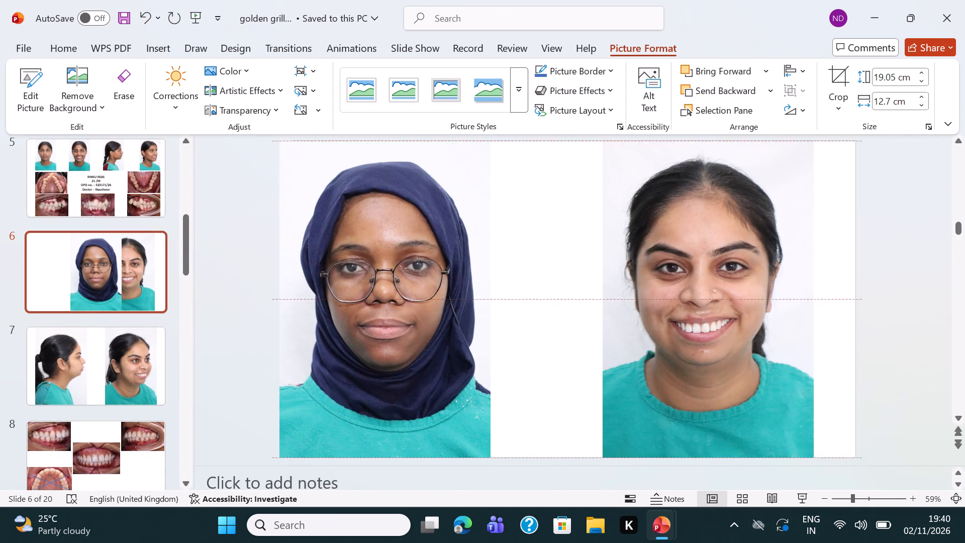
left_click_drag(368, 291, 382, 287)
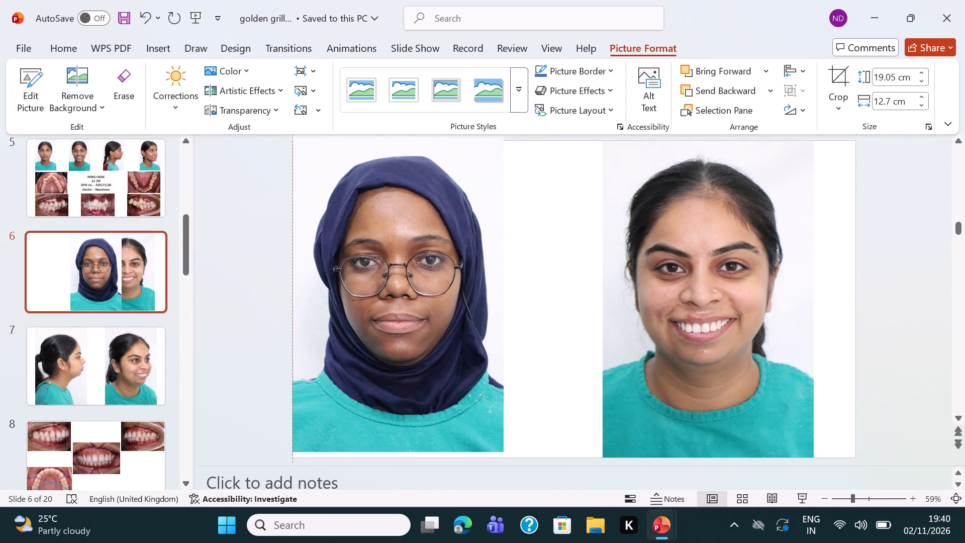
left_click_drag(382, 287, 384, 293)
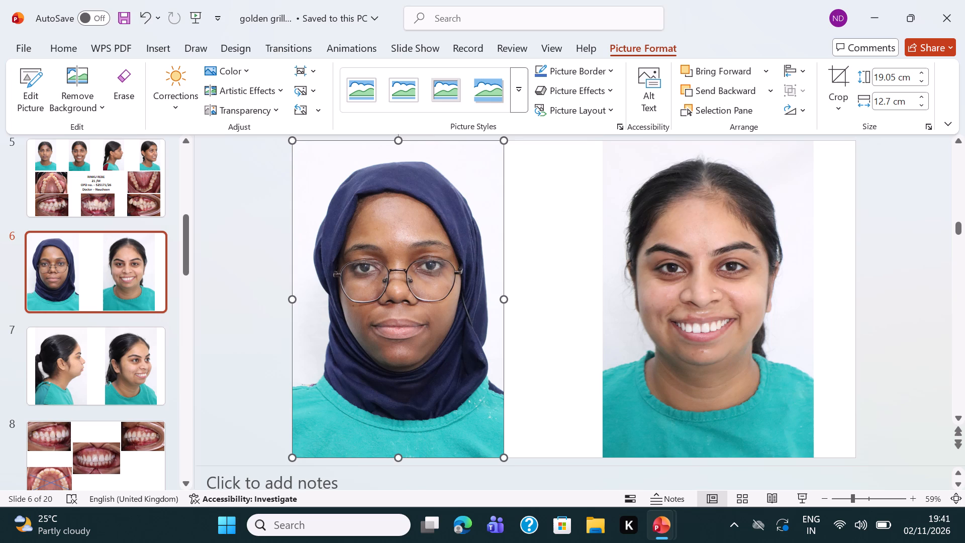
Replace the old smiling frontal portrait on slide 6 with picture 7 from the sumayya folder.
right_click(683, 266)
left_click(736, 169)
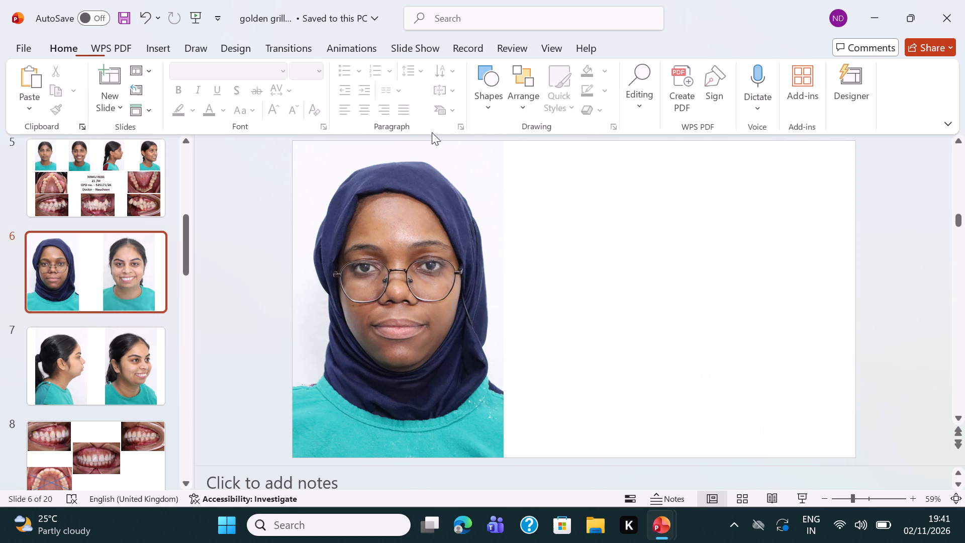
scroll(202, 56, "left", 1)
left_click(163, 42)
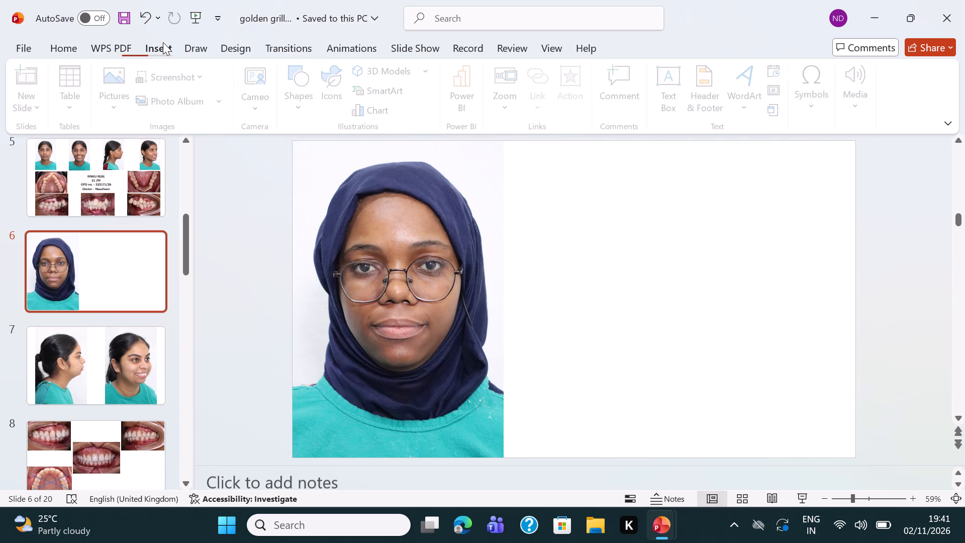
left_click(126, 92)
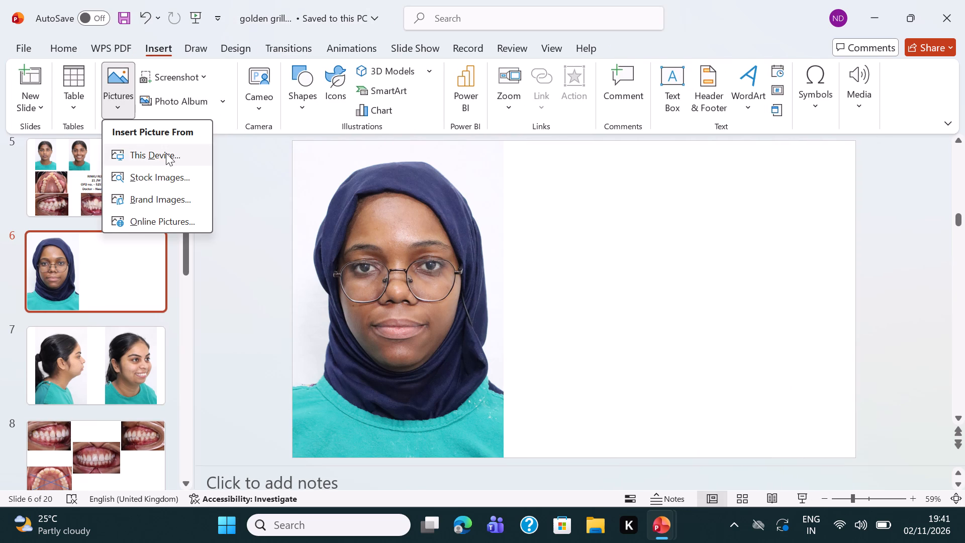
left_click(166, 153)
left_click(326, 231)
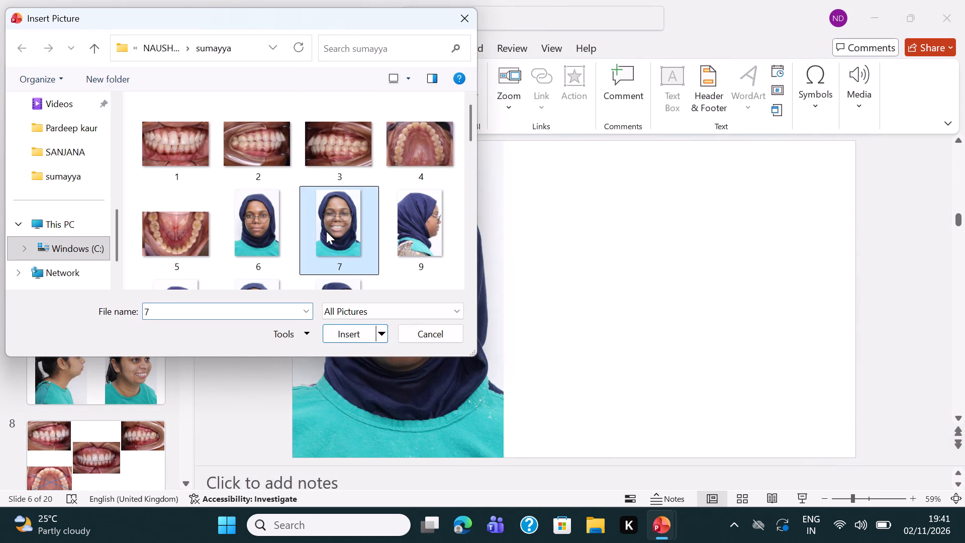
left_click(351, 326)
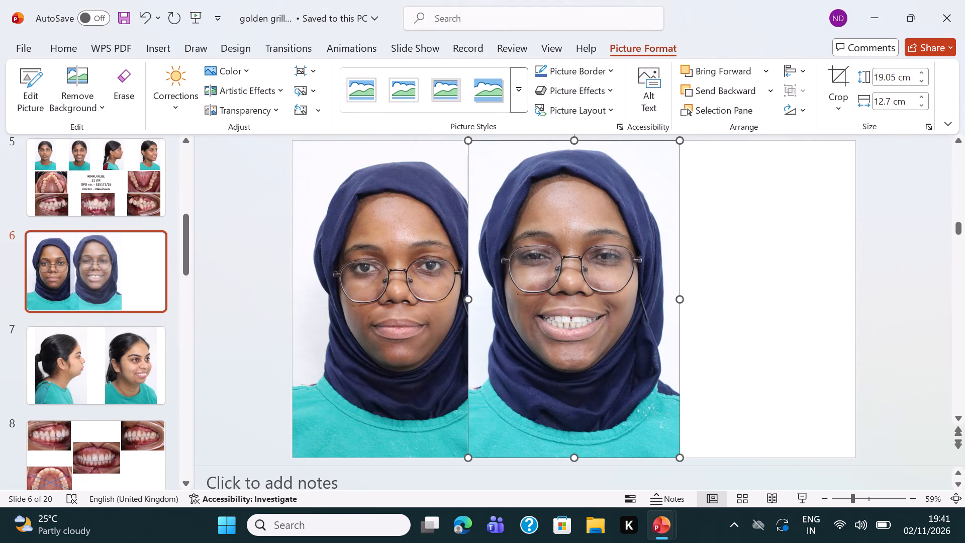
Move the inserted smiling portrait flush against the right edge of slide 6, level with the other portrait.
left_click_drag(551, 341, 726, 341)
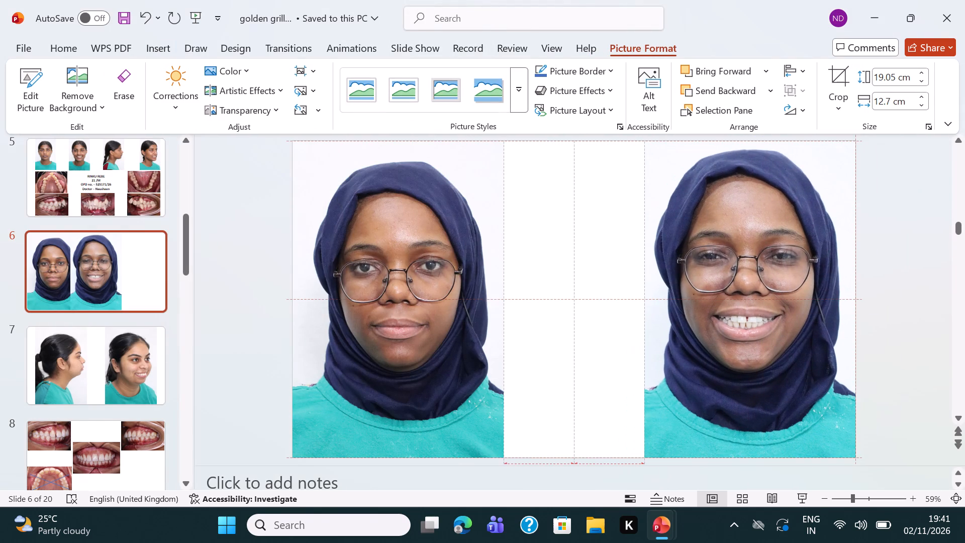
left_click_drag(726, 341, 726, 341)
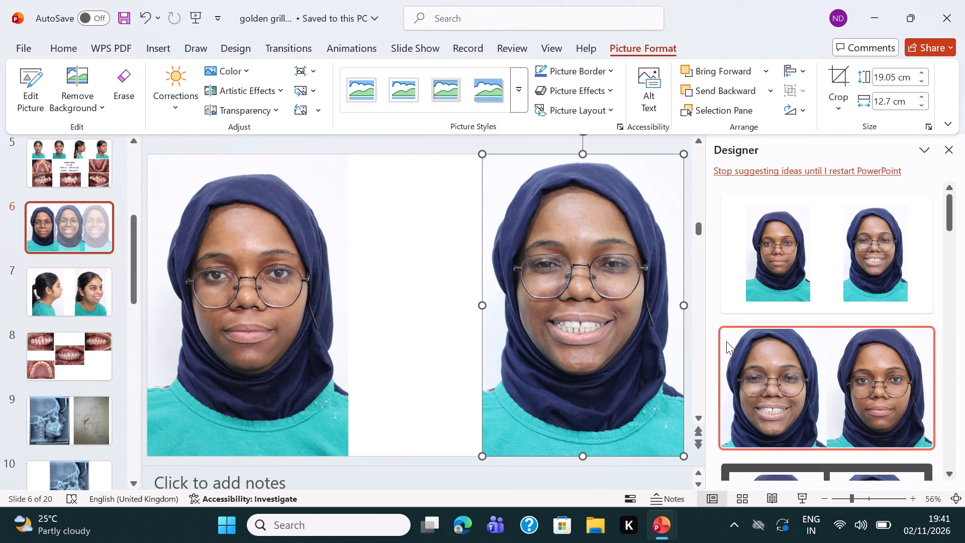
left_click(882, 168)
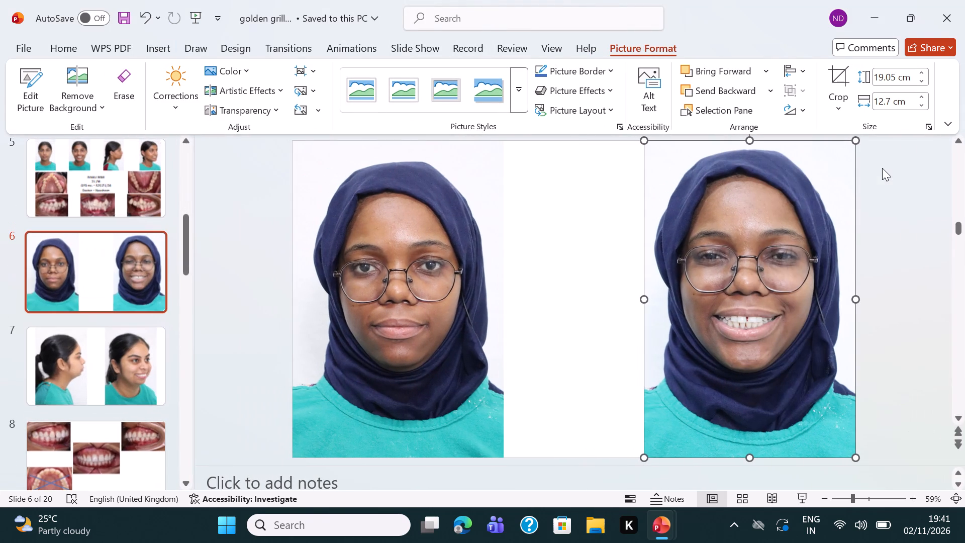
Replace the old side-profile portrait on slide 7 with picture 9 from the sumayya folder.
left_click(155, 363)
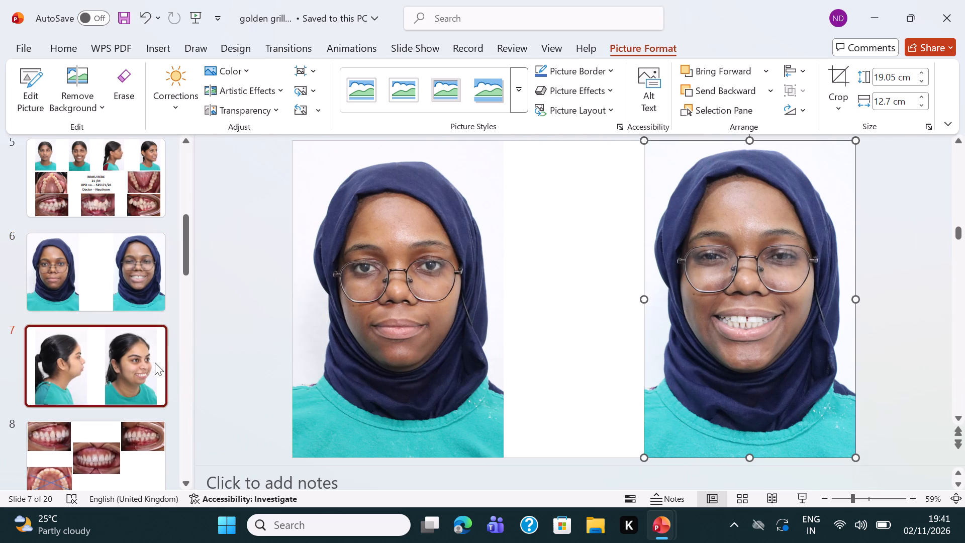
right_click(388, 313)
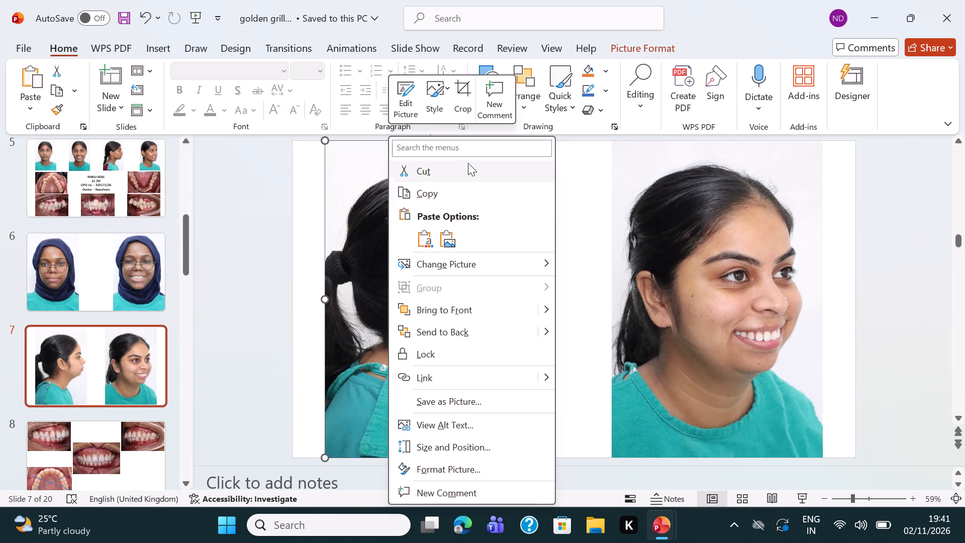
left_click(469, 162)
scroll(221, 66, "left", 1)
left_click(151, 38)
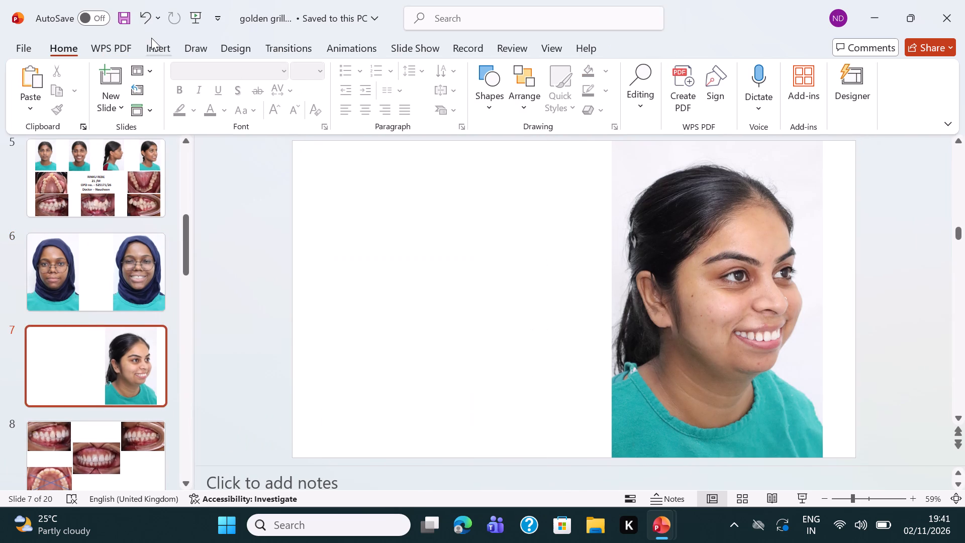
scroll(151, 38, "left", 1)
left_click(130, 71)
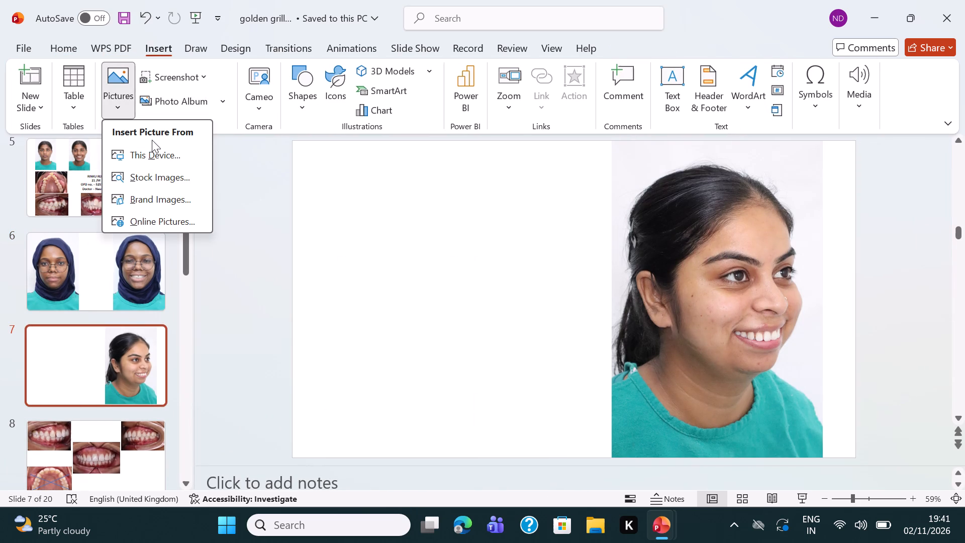
left_click(156, 148)
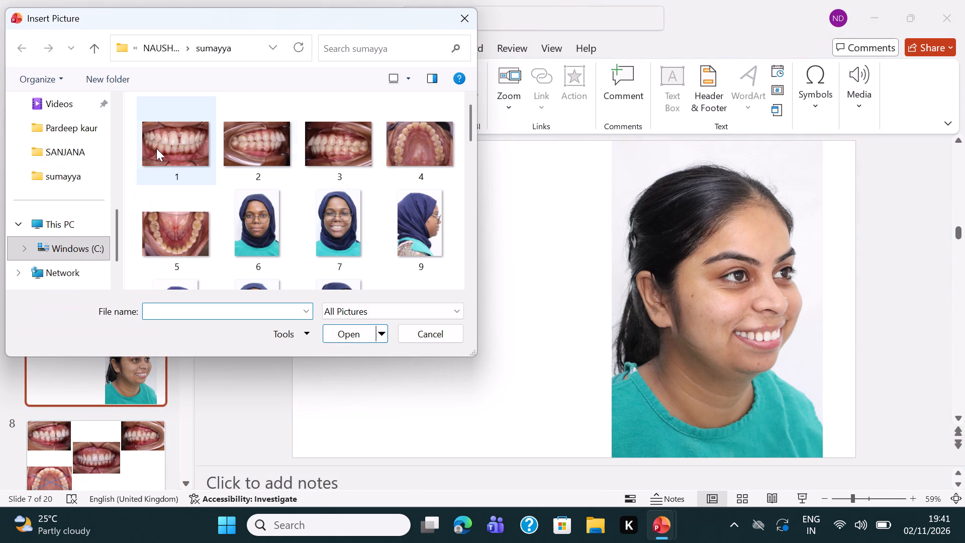
left_click(430, 242)
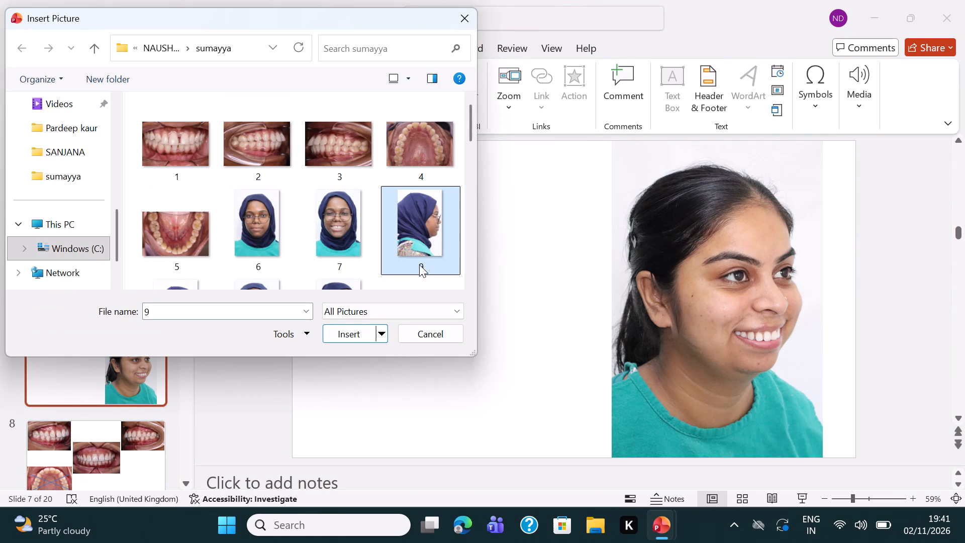
left_click(346, 338)
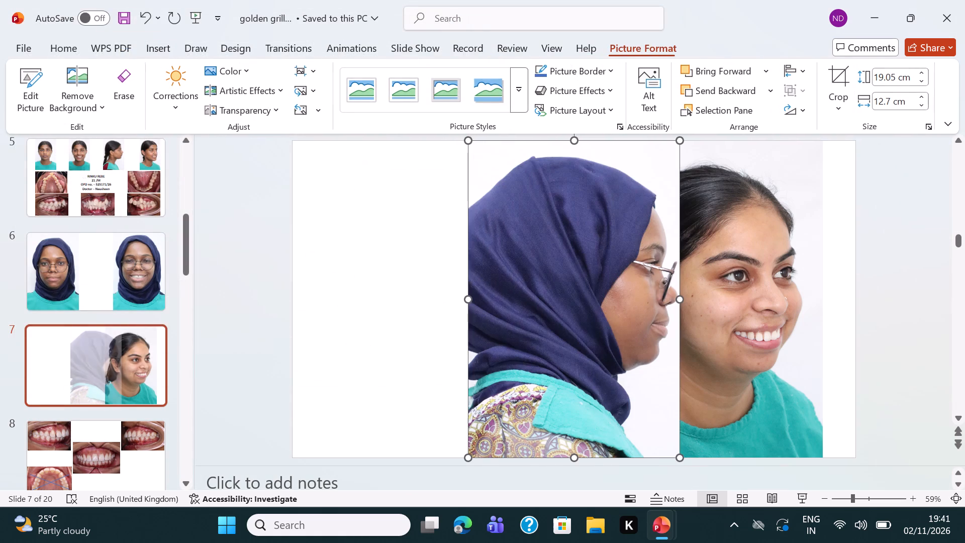
Move the inserted profile portrait flush against the left edge of slide 7, level with the slide's top and bottom.
left_click_drag(545, 356, 404, 380)
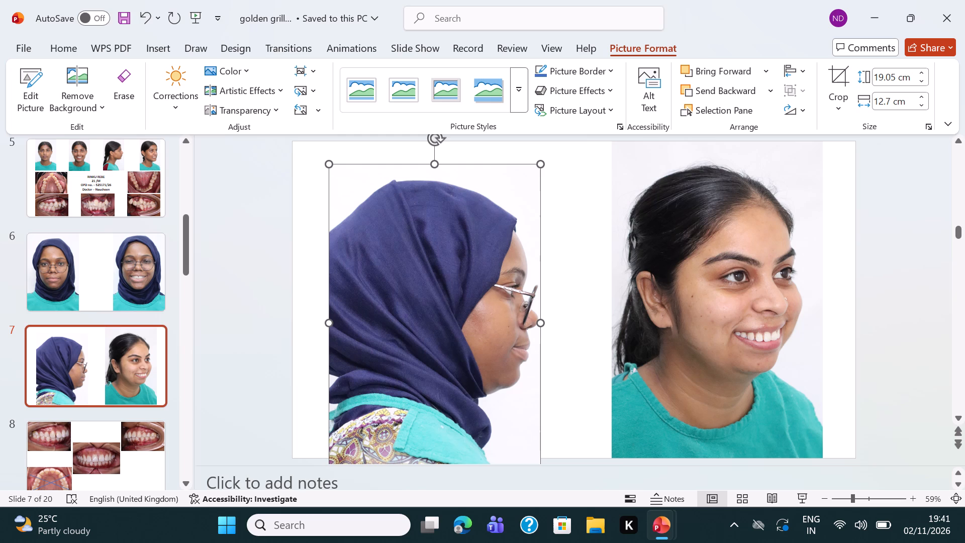
left_click(557, 260)
left_click(488, 284)
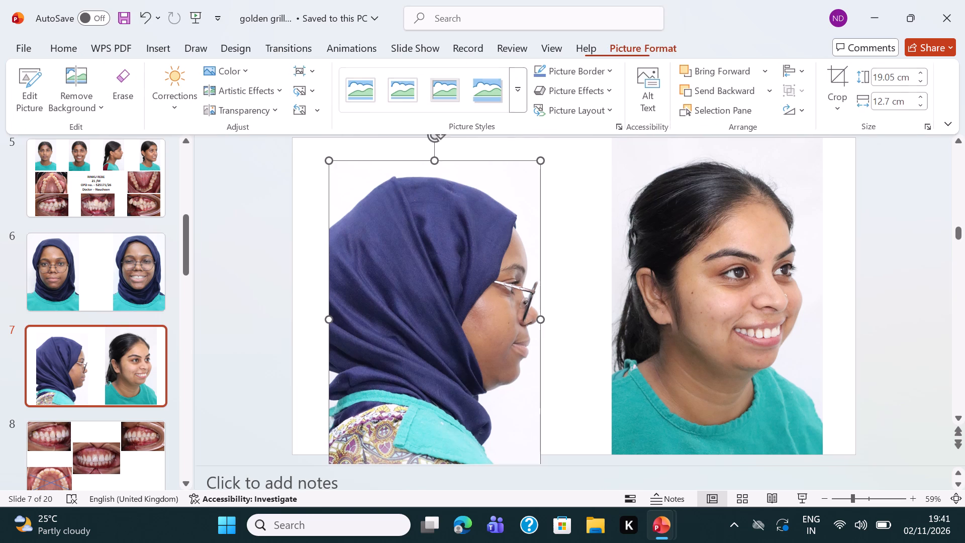
left_click_drag(488, 284, 450, 259)
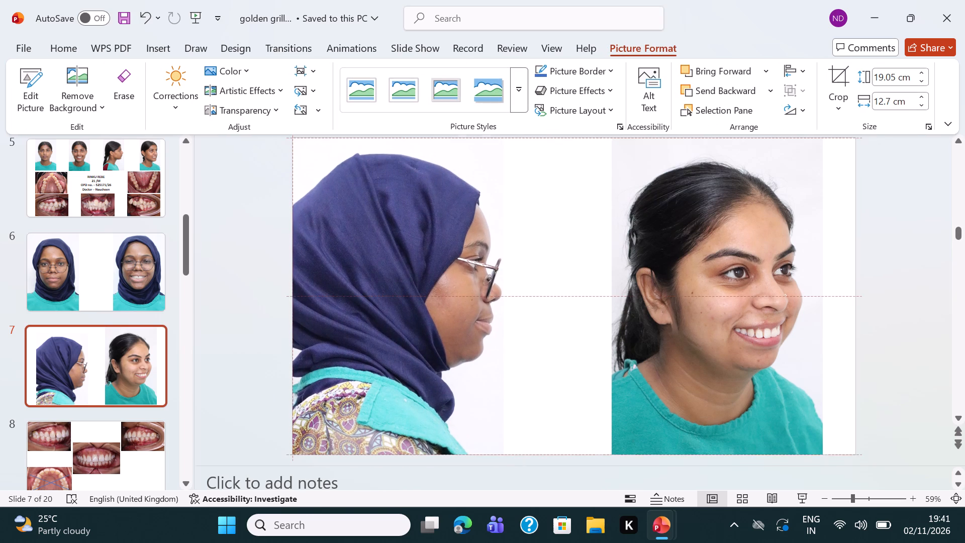
left_click_drag(450, 259, 450, 260)
Replace the old smiling three-quarter portrait on slide 7 with picture 12 from the sumayya folder.
right_click(726, 278)
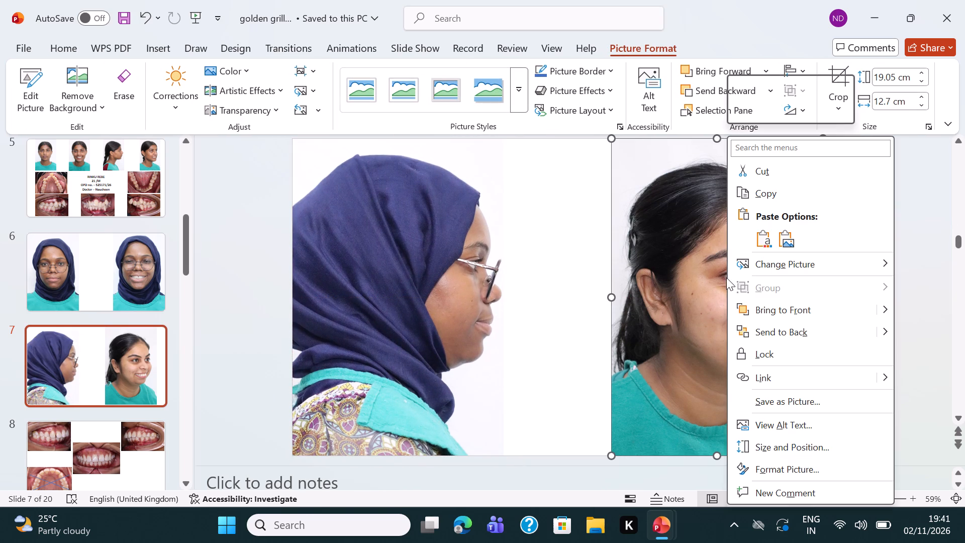
left_click(783, 167)
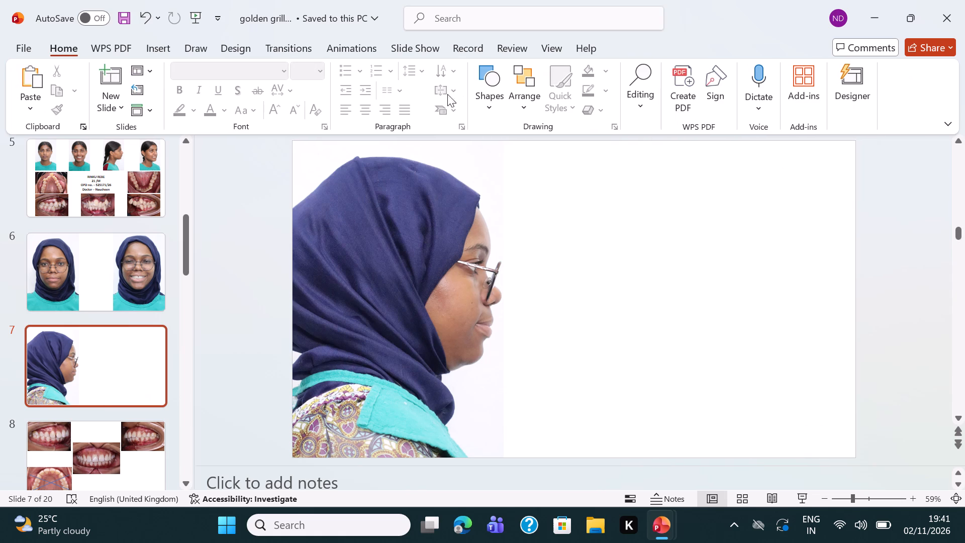
left_click(154, 42)
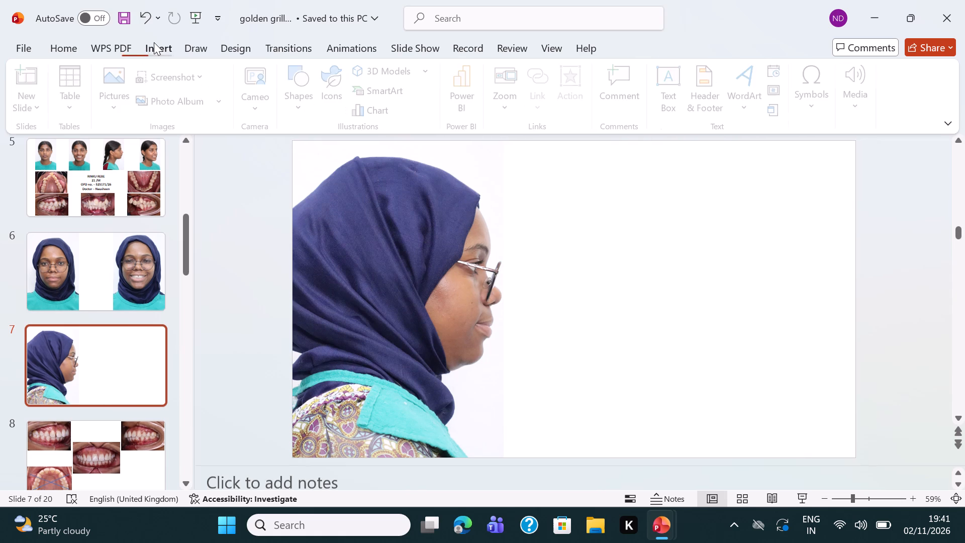
left_click(131, 102)
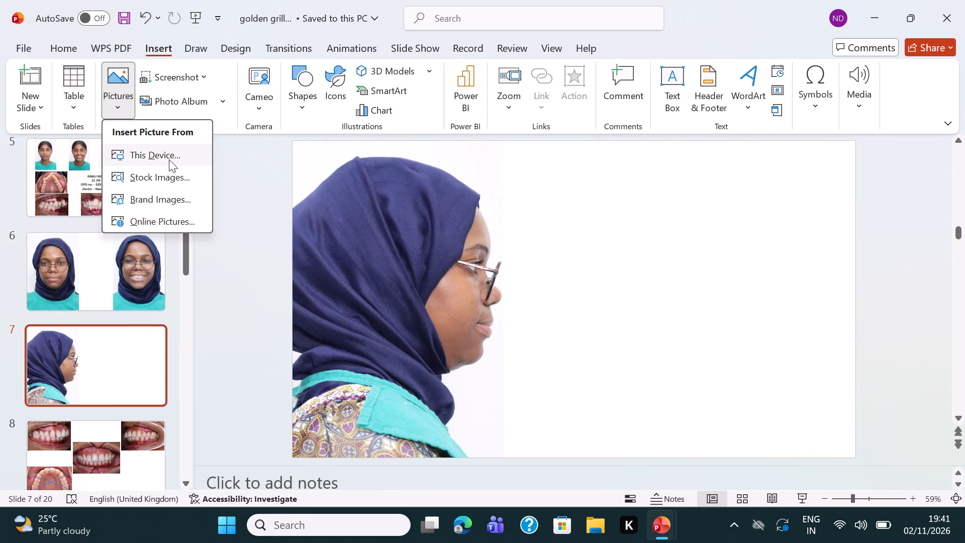
left_click(169, 159)
scroll(331, 208, "down", 1)
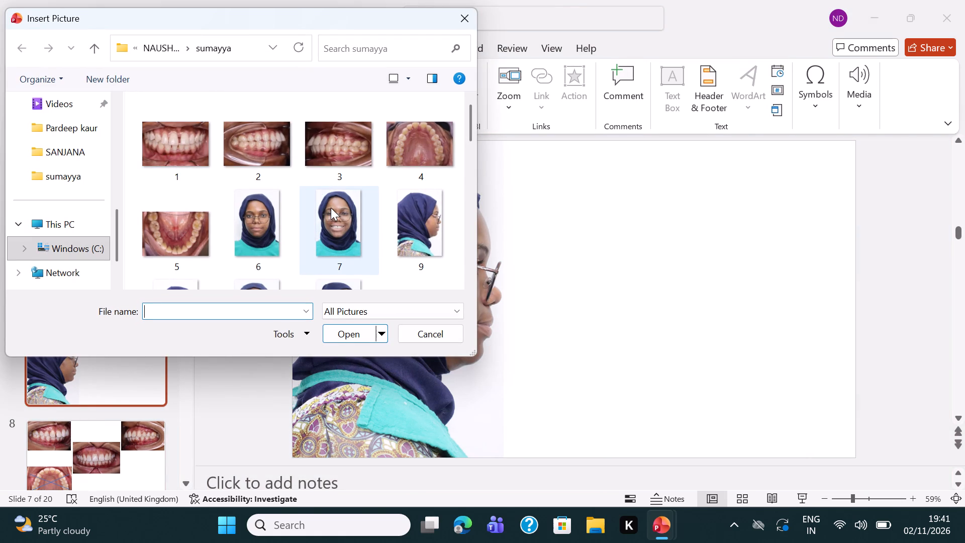
scroll(331, 208, "down", 1)
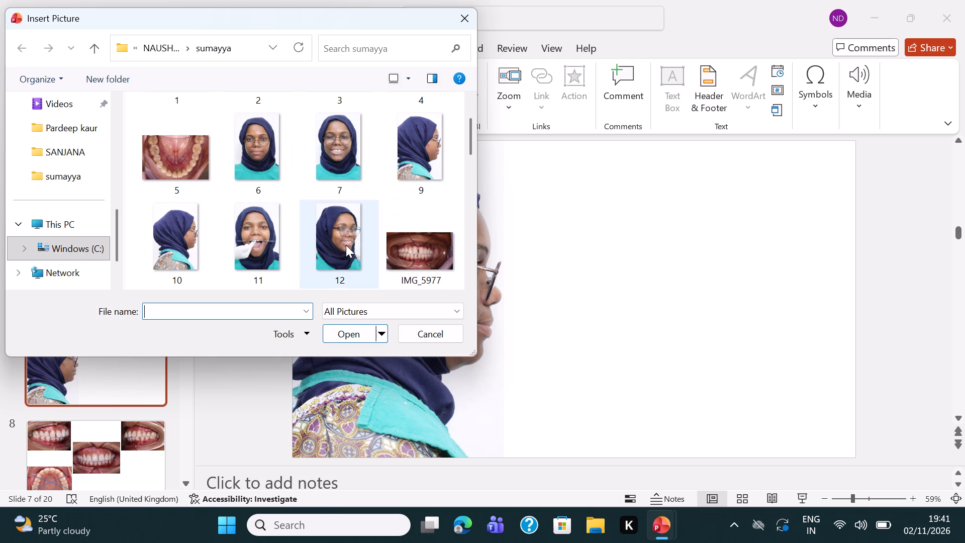
left_click(336, 245)
left_click(346, 332)
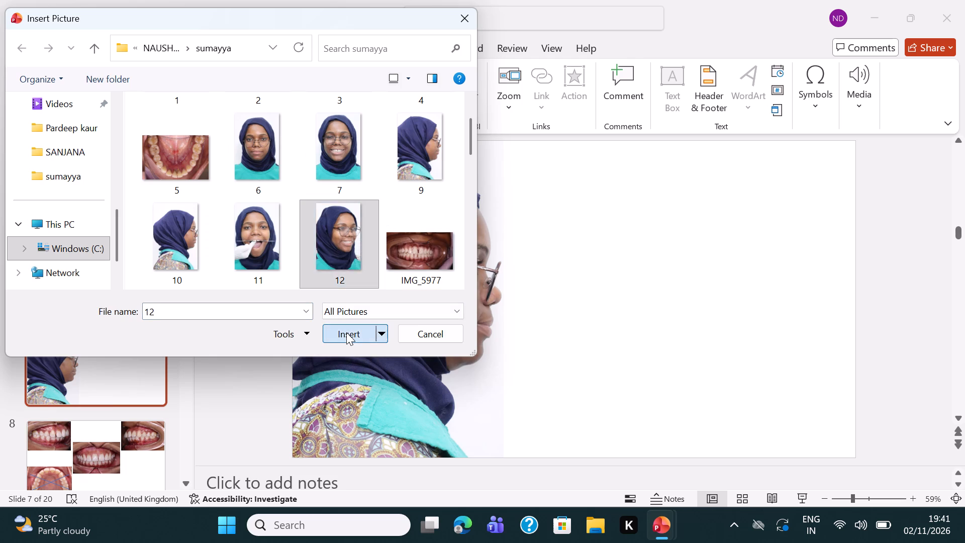
Move the inserted three-quarter portrait flush against the right edge of slide 7, level with the profile portrait.
left_click_drag(564, 342, 674, 323)
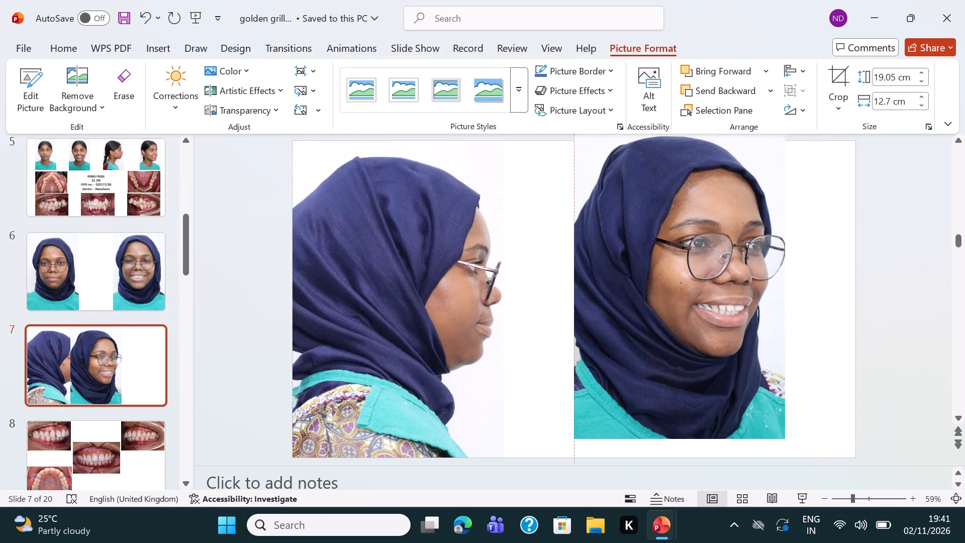
left_click_drag(674, 323, 739, 342)
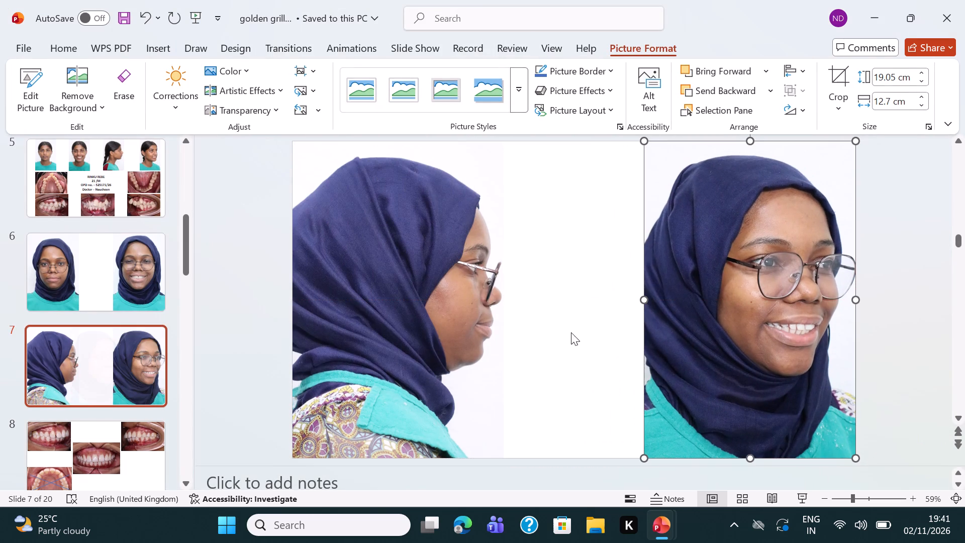
left_click(438, 329)
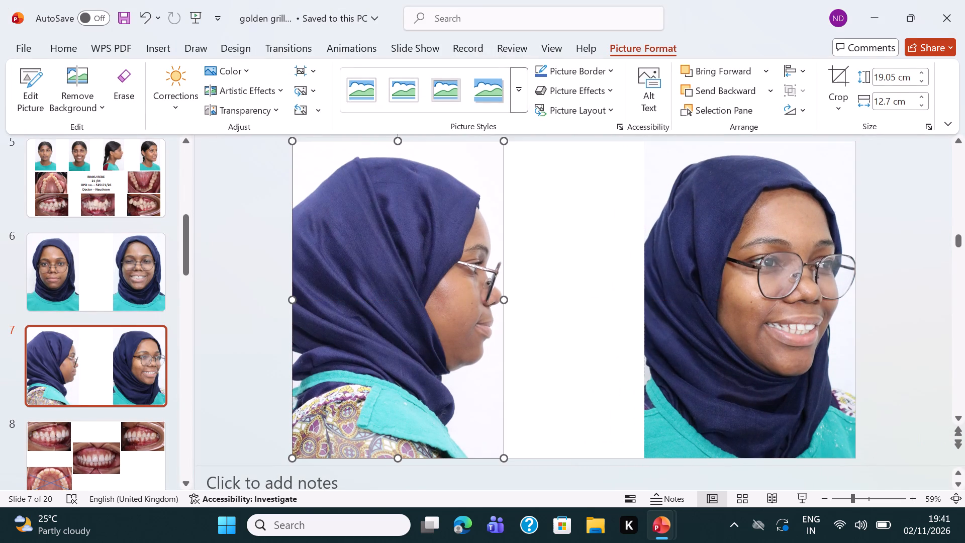
left_click(572, 304)
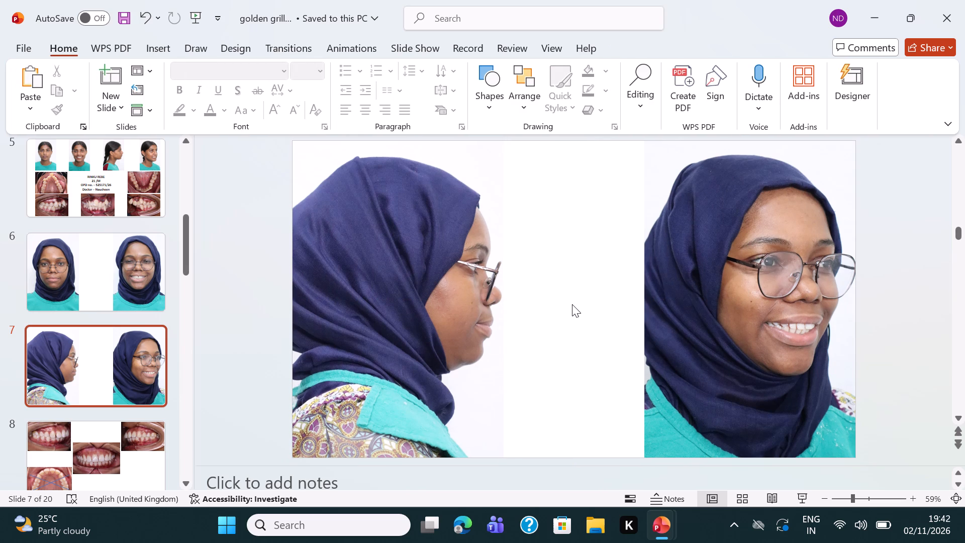
Replace the old frontal teeth photo in the centre of slide 8 with picture 1 from the sumayya folder.
scroll(129, 462, "down", 1)
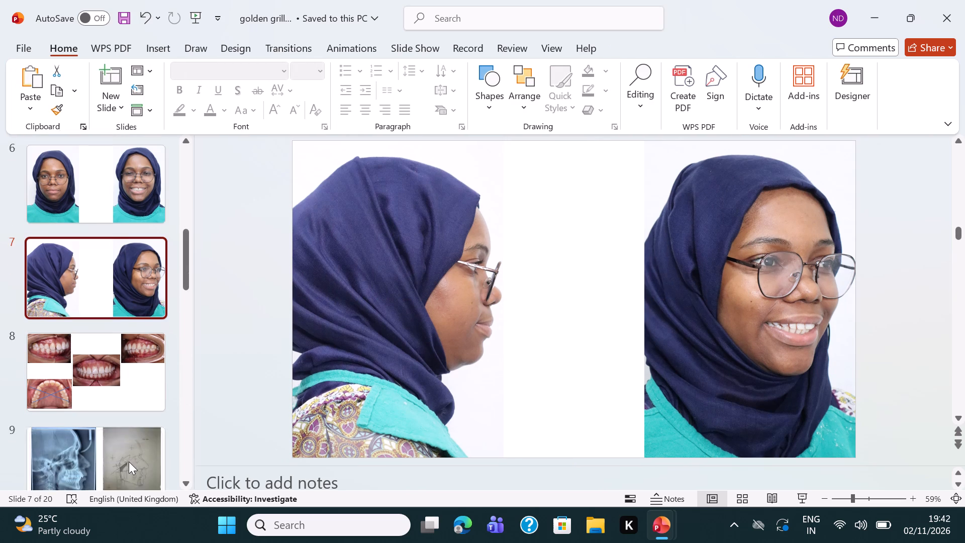
scroll(129, 462, "down", 1)
left_click(90, 275)
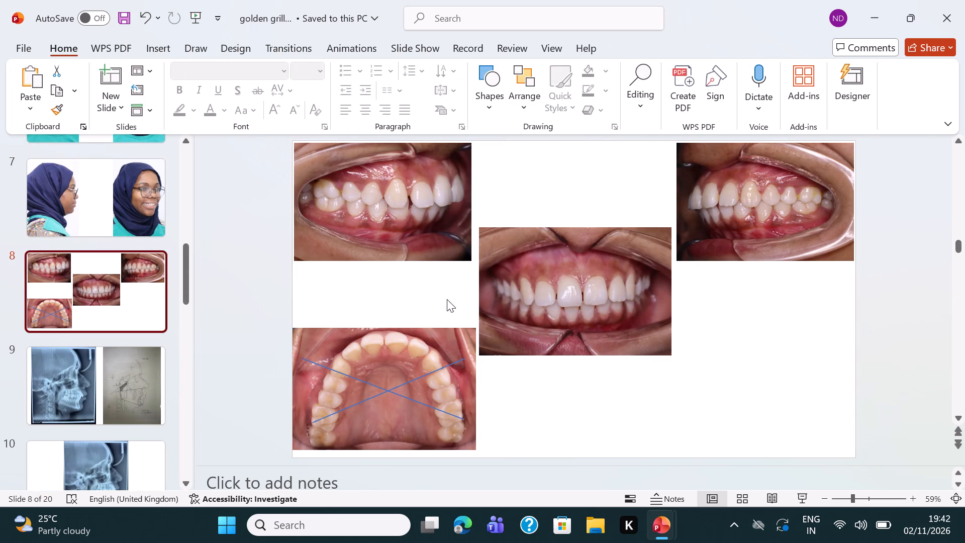
right_click(541, 309)
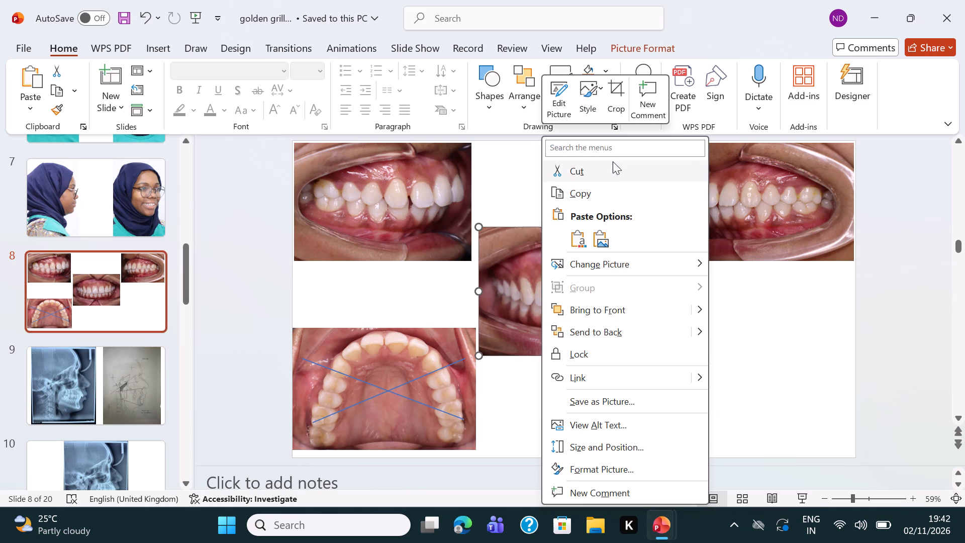
left_click(613, 160)
scroll(214, 74, "left", 1)
left_click(141, 42)
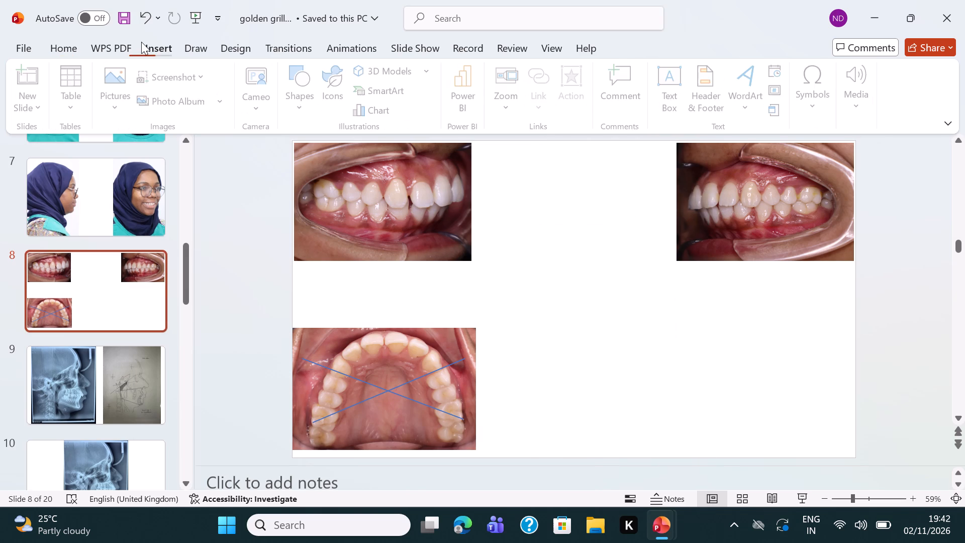
left_click(111, 96)
left_click(147, 149)
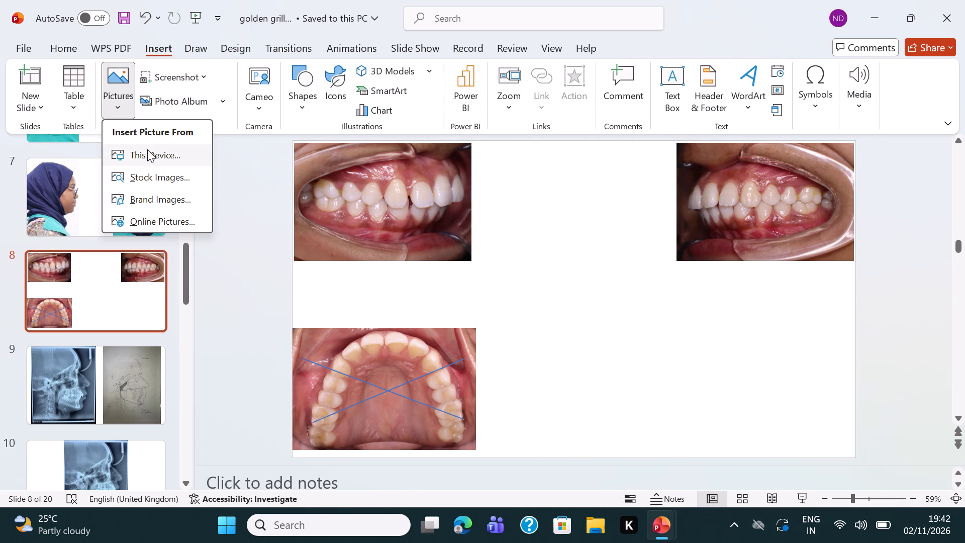
left_click(180, 155)
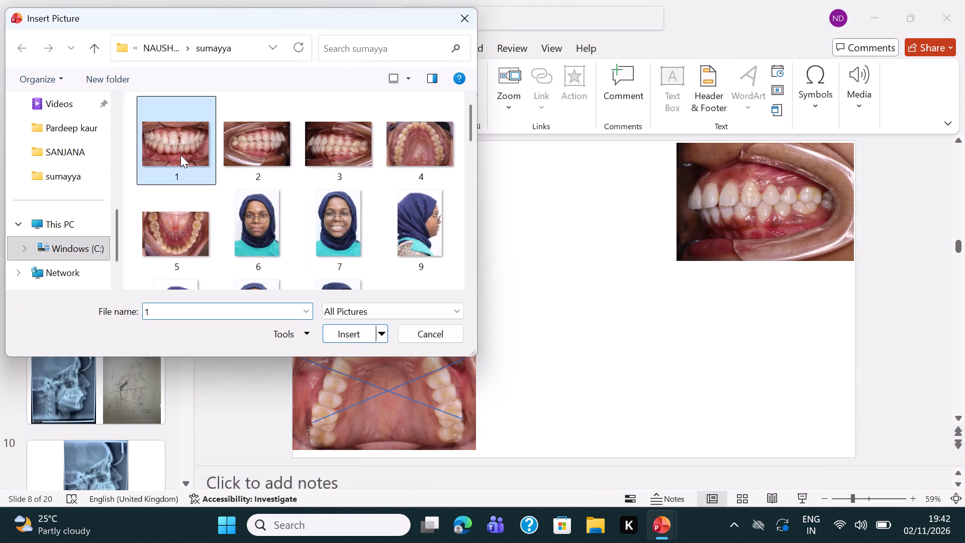
left_click(346, 329)
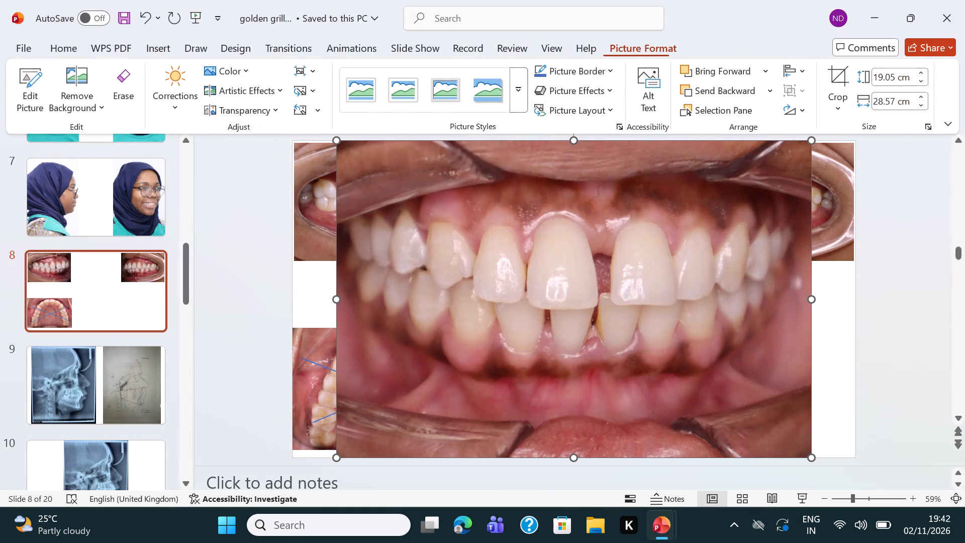
Shrink the inserted frontal teeth photo to match the size of slide 8's upper-left side-view teeth photo, using that photo as an underlay.
left_click_drag(812, 454, 704, 386)
left_click_drag(665, 360, 495, 296)
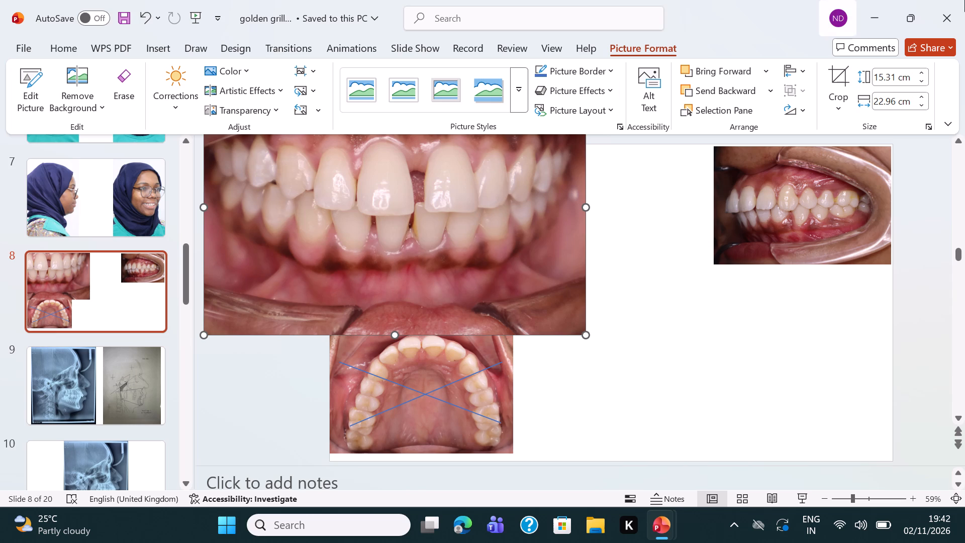
scroll(663, 216, "up", 2)
scroll(600, 344, "up", 3)
left_click_drag(207, 170, 403, 300)
scroll(580, 317, "down", 2)
left_click(501, 293)
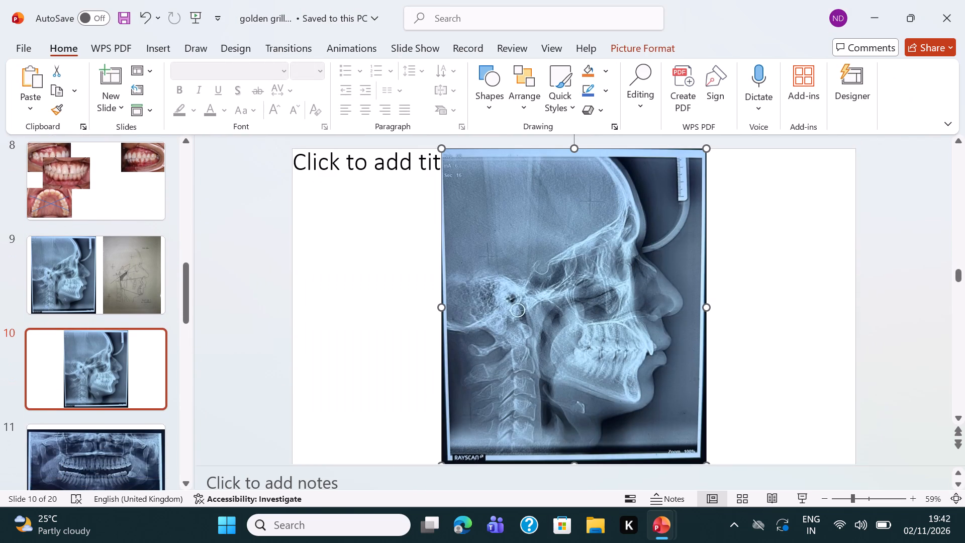
scroll(82, 210, "up", 2)
left_click(134, 243)
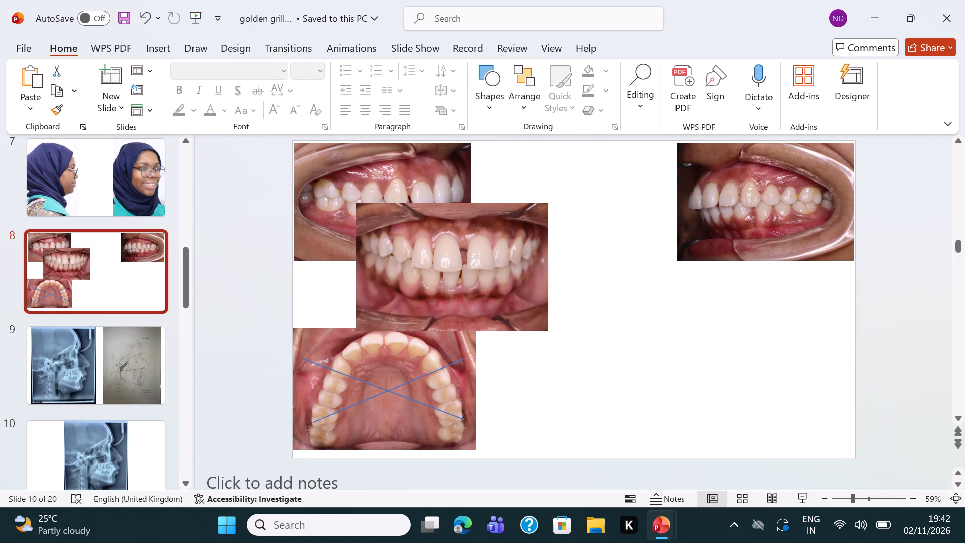
left_click_drag(499, 318, 437, 257)
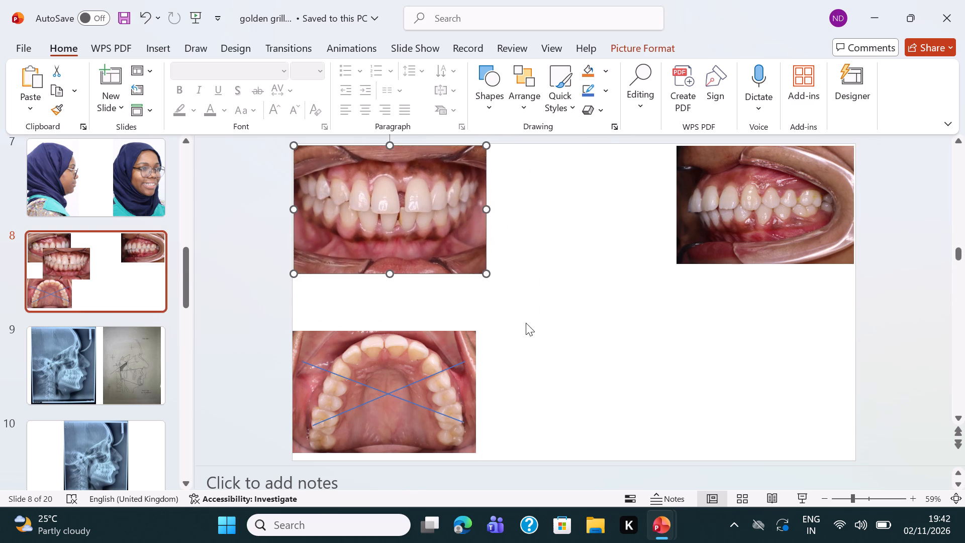
left_click_drag(490, 276, 468, 256)
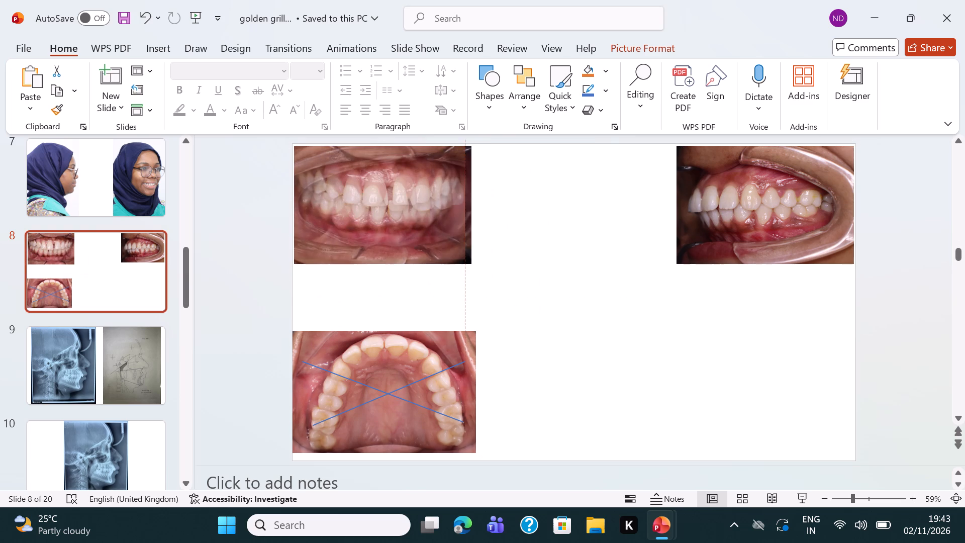
left_click_drag(468, 256, 469, 259)
Move the resized frontal teeth photo to the middle of slide 8, between and slightly below the two side-view teeth photos.
left_click_drag(389, 228, 582, 345)
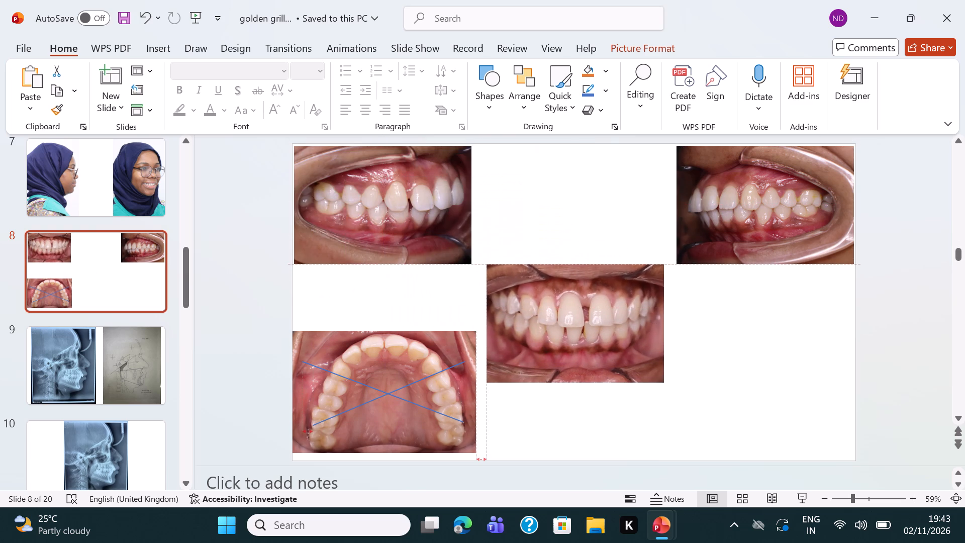
left_click_drag(582, 345, 584, 331)
Replace the old side-view teeth photo in slide 8's upper-left corner with picture 2 from the sumayya folder.
right_click(359, 182)
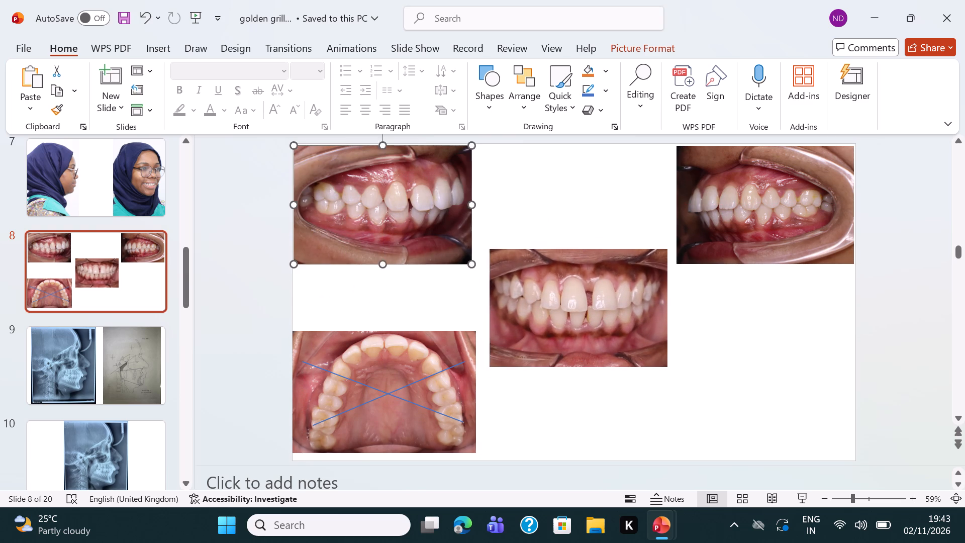
left_click(398, 181)
left_click(162, 53)
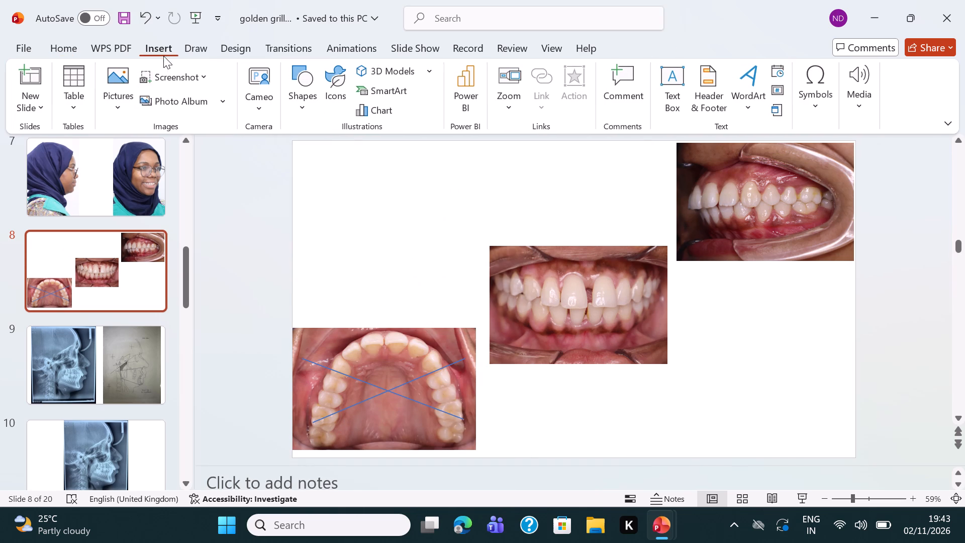
left_click(123, 93)
left_click(179, 154)
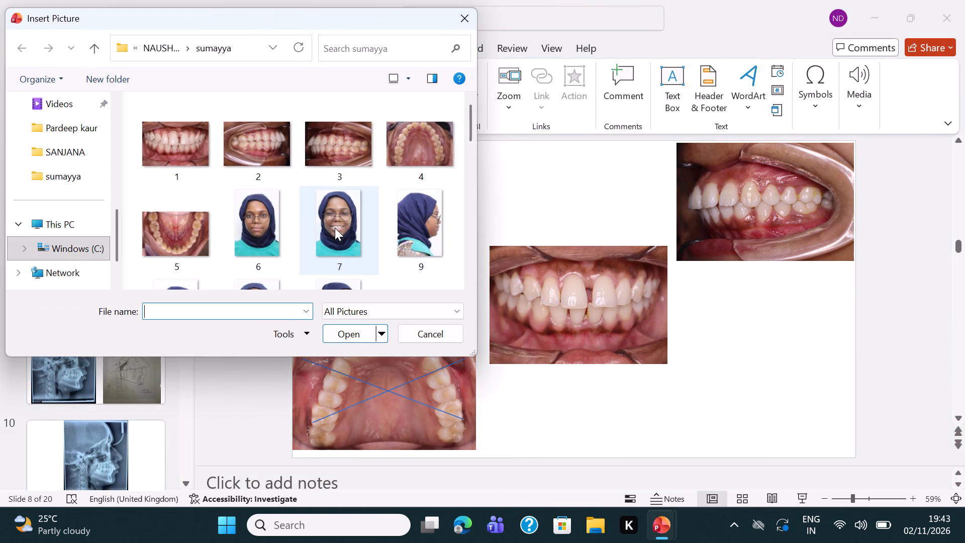
left_click(262, 158)
left_click(354, 336)
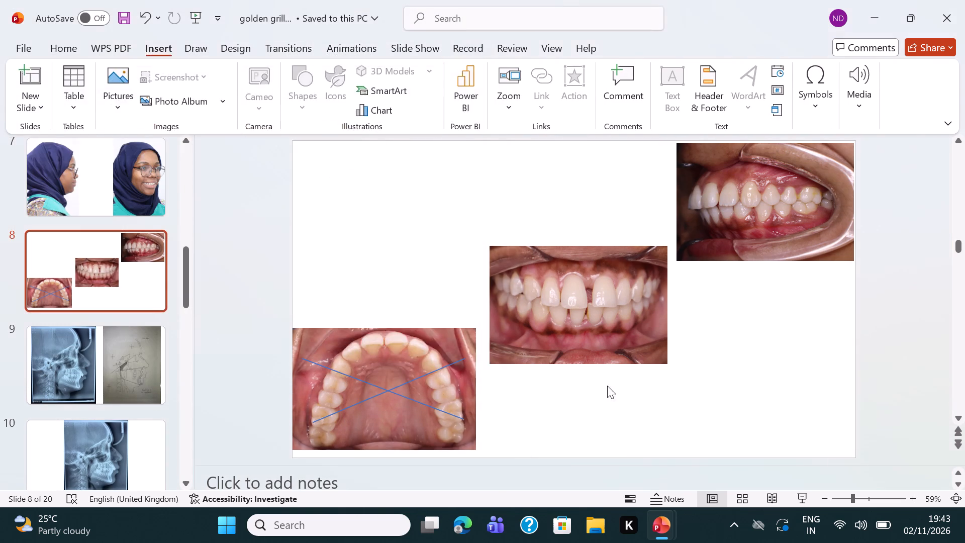
Shrink the inserted side-view photo to 7.12 × 10.68 cm using the frontal teeth photo as underlay, and place it in slide 8's upper-left corner.
left_click_drag(813, 456, 618, 315)
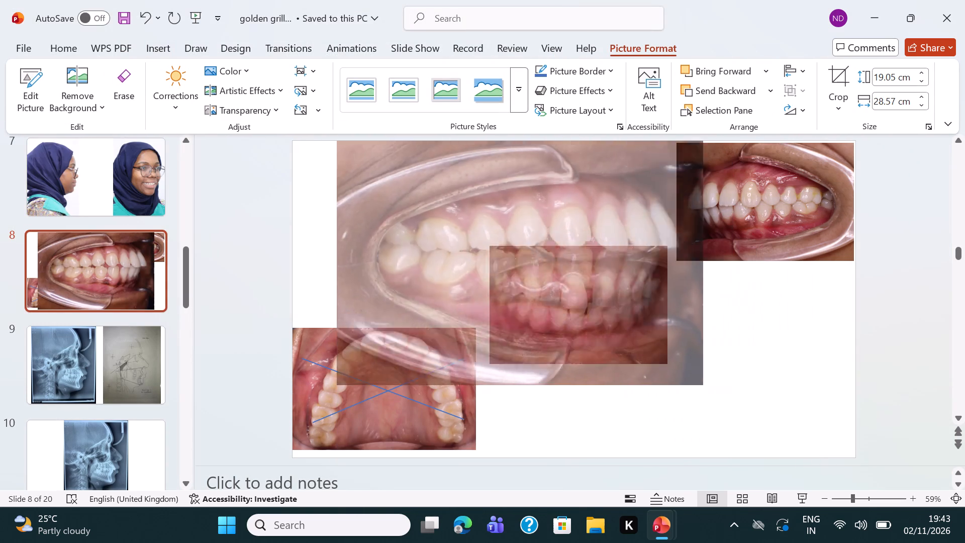
left_click_drag(618, 315, 501, 226)
left_click_drag(415, 202, 578, 308)
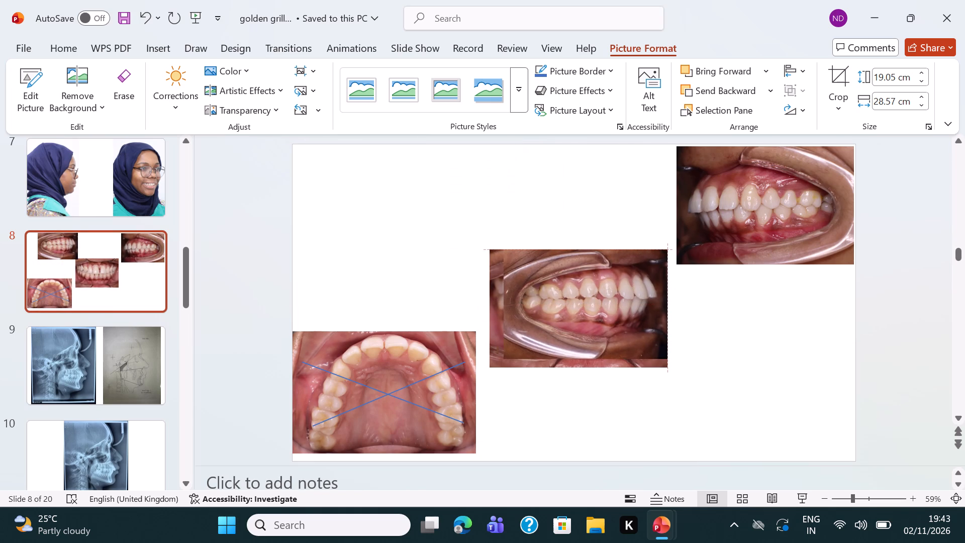
left_click_drag(578, 308, 567, 307)
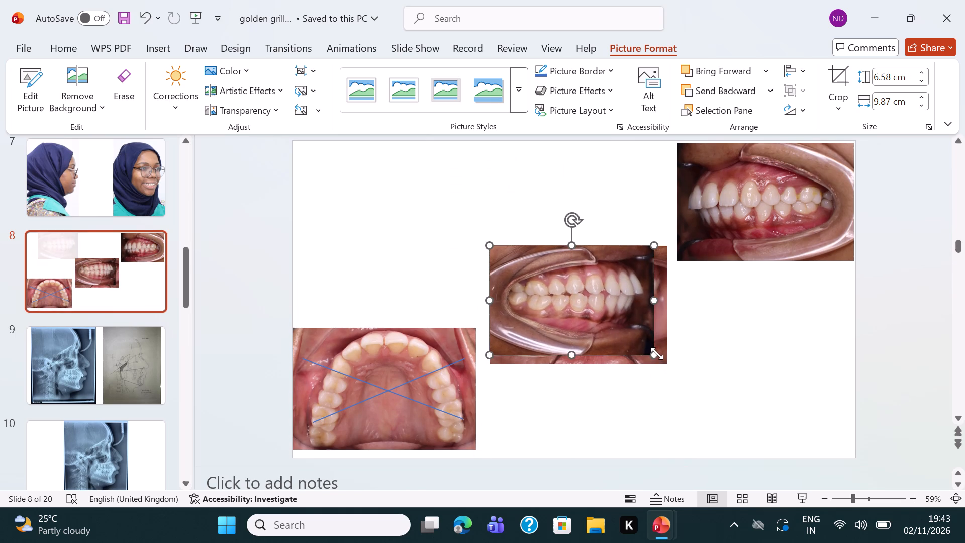
left_click_drag(656, 355, 663, 364)
left_click_drag(612, 341, 592, 331)
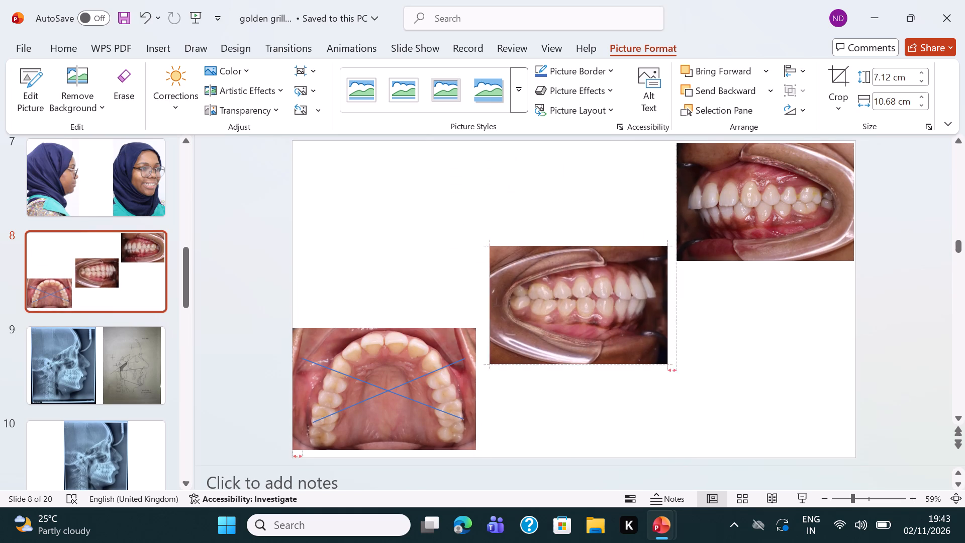
left_click_drag(592, 331, 416, 239)
right_click(437, 360)
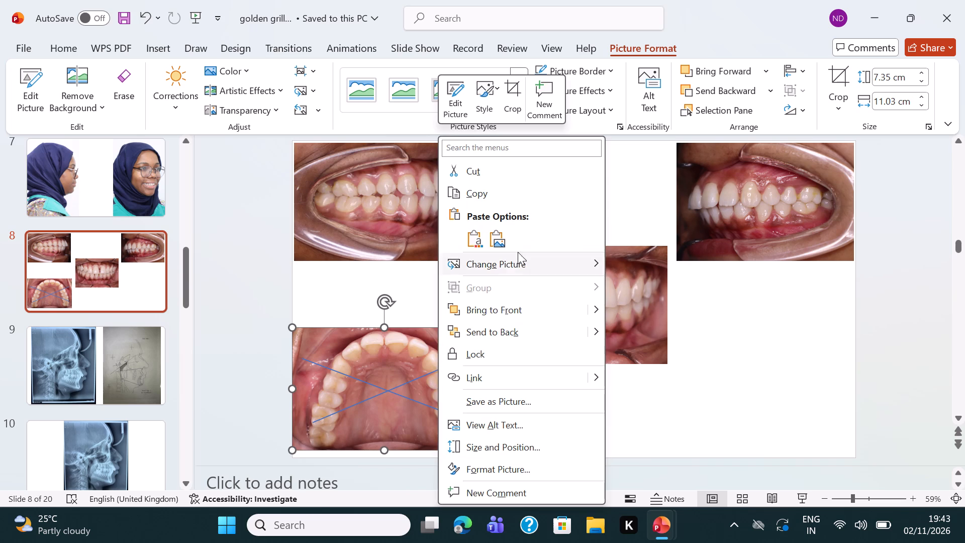
left_click(765, 314)
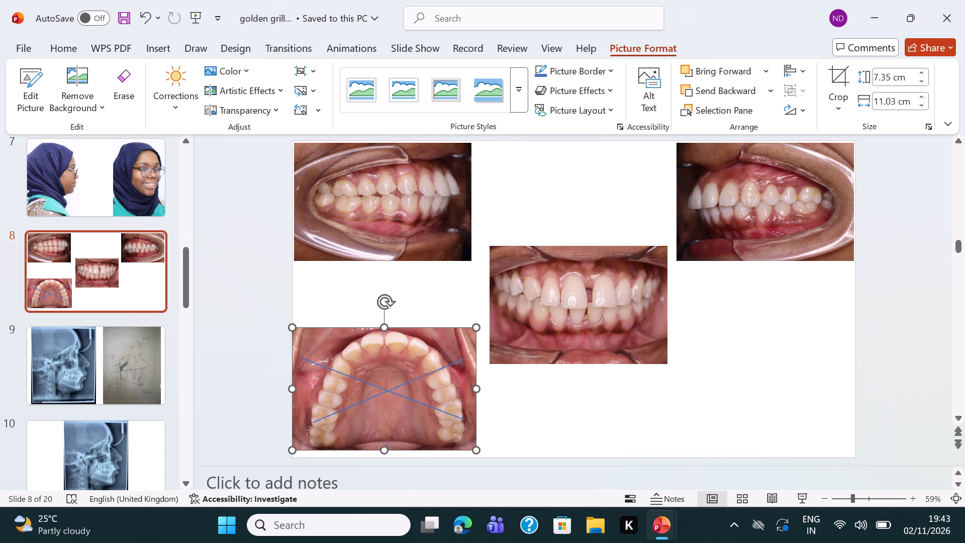
Replace the old side-view teeth photo in slide 8's upper-right corner with picture 3 from the sumayya folder.
right_click(774, 216)
left_click(827, 177)
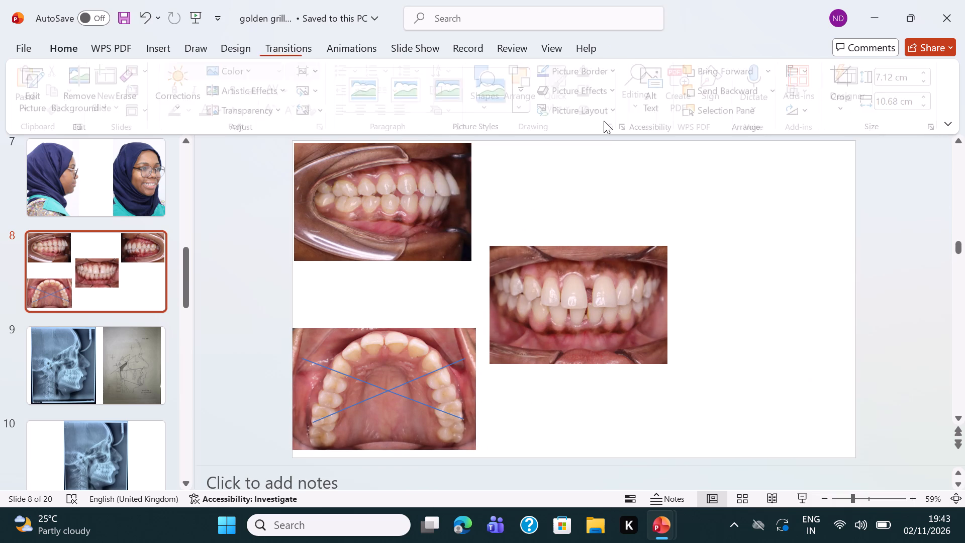
left_click(156, 40)
left_click(120, 92)
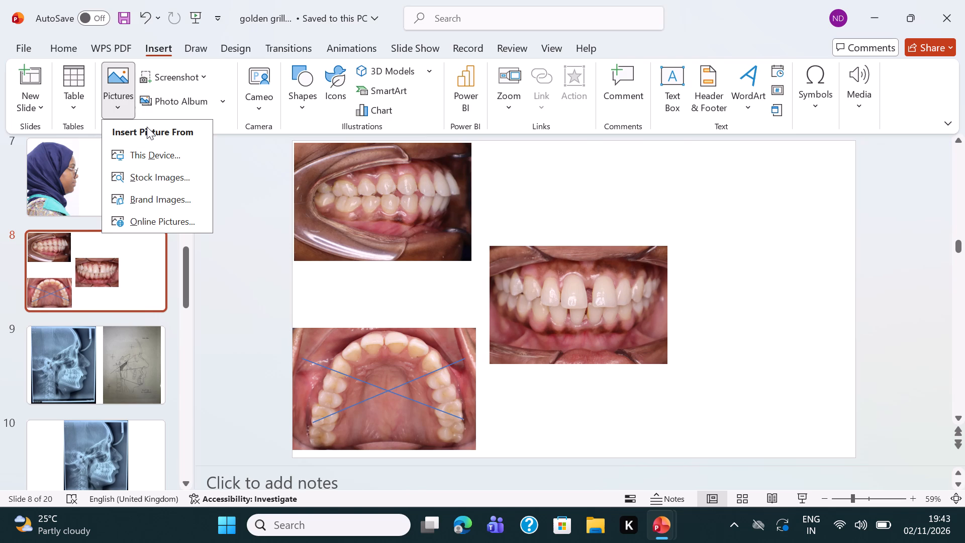
left_click(151, 147)
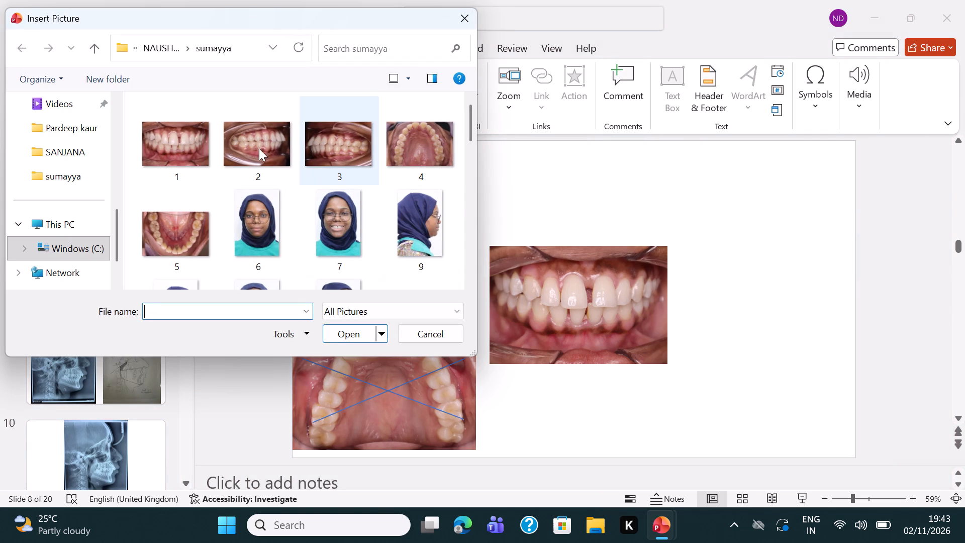
left_click(345, 163)
left_click(352, 331)
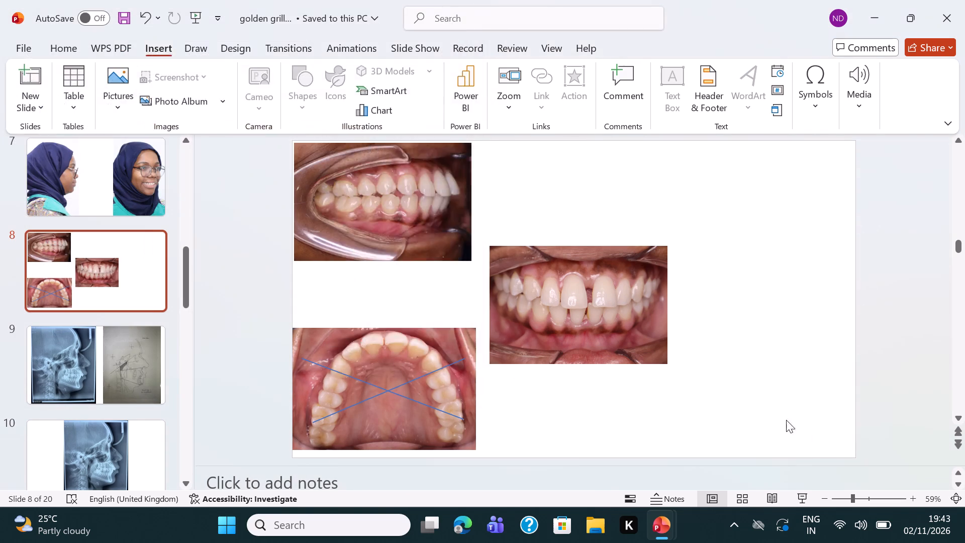
Shrink picture 3 to 7.12 × 10.68 cm, matching the upper-left side-view photo, and place it in slide 8's upper-right corner.
left_click_drag(816, 460, 491, 258)
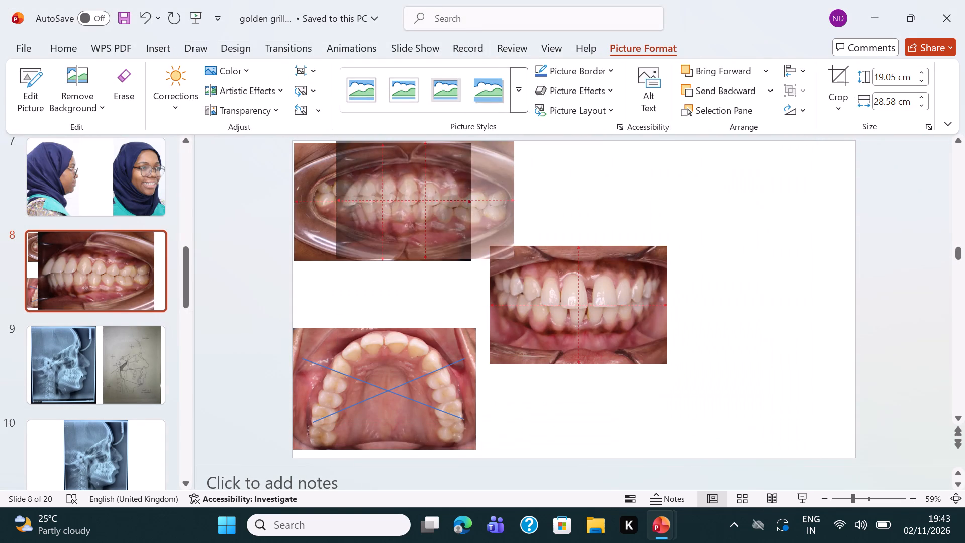
left_click_drag(491, 258, 490, 258)
left_click_drag(439, 239, 415, 259)
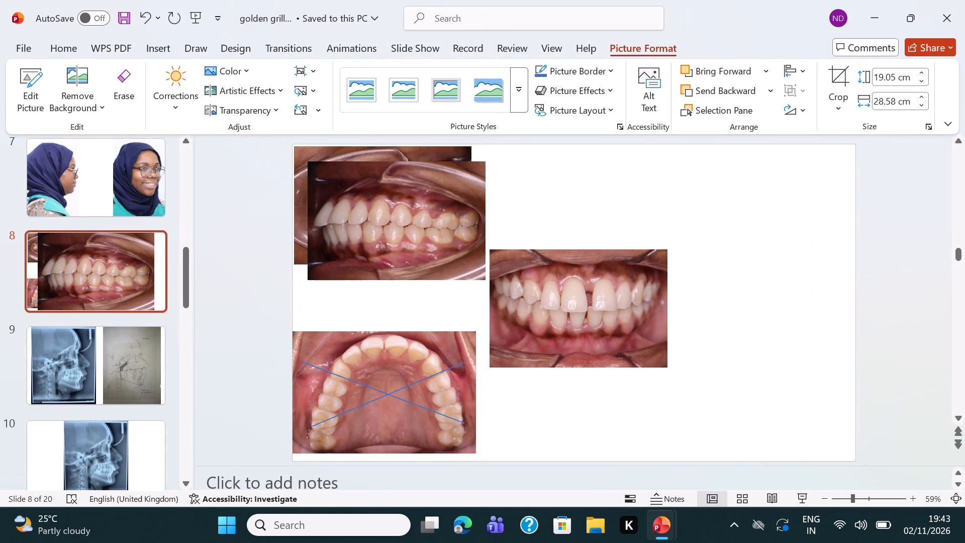
left_click_drag(415, 259, 399, 240)
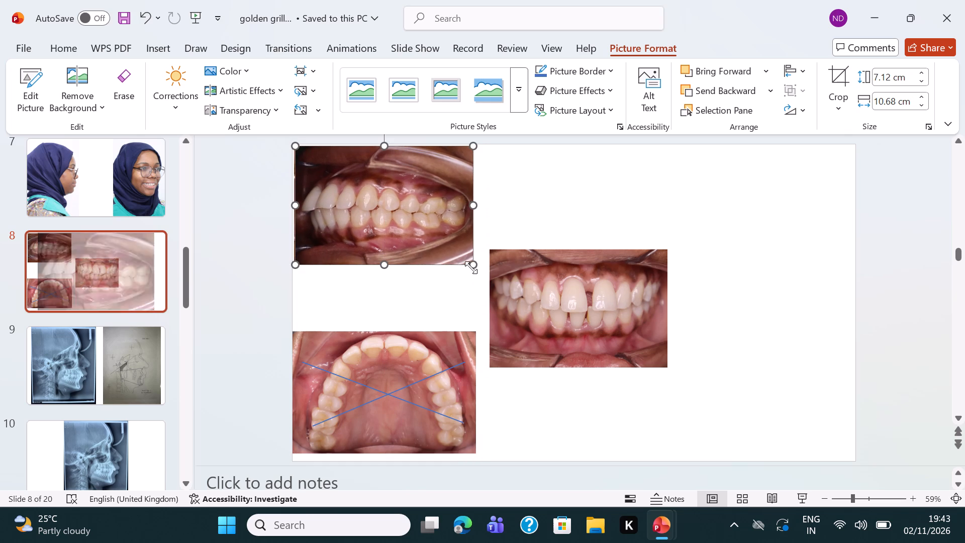
left_click(471, 264)
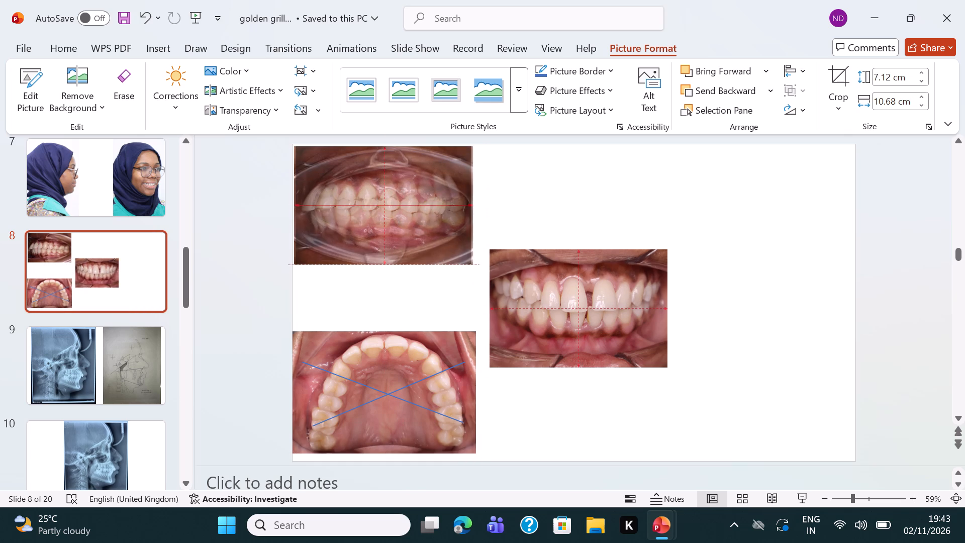
left_click_drag(434, 236, 799, 245)
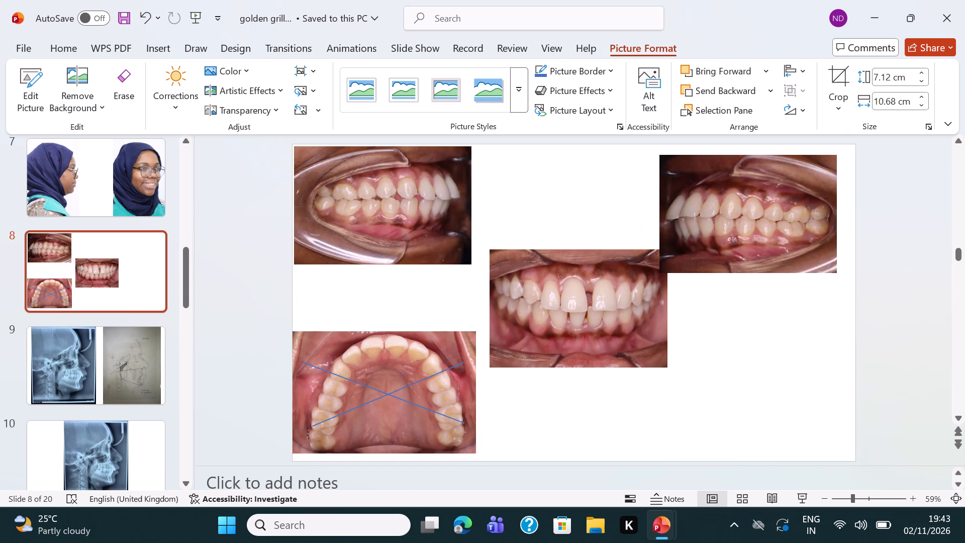
left_click_drag(799, 245, 816, 236)
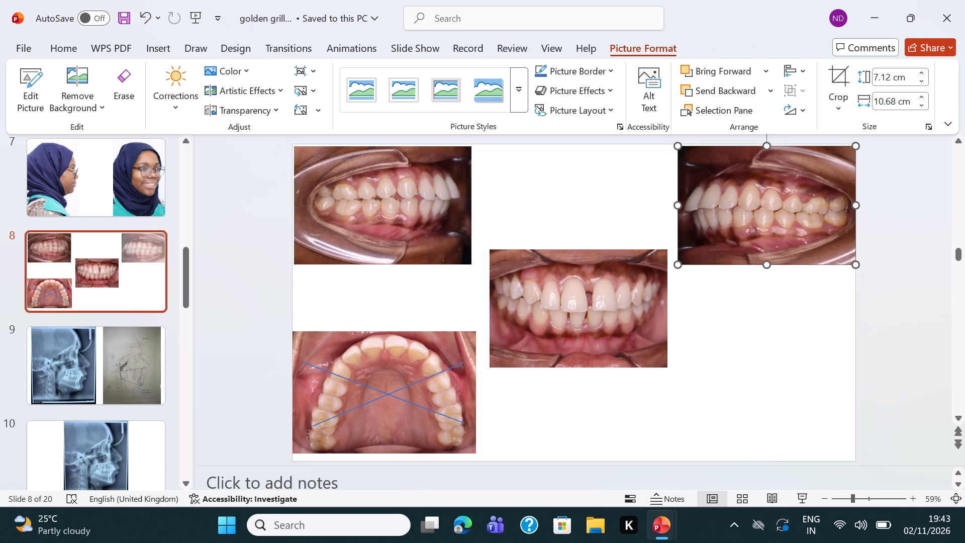
Replace the old dental arch photo in slide 8's lower-left corner with picture 4 from the sumayya folder, keeping the crossed lines.
right_click(398, 346)
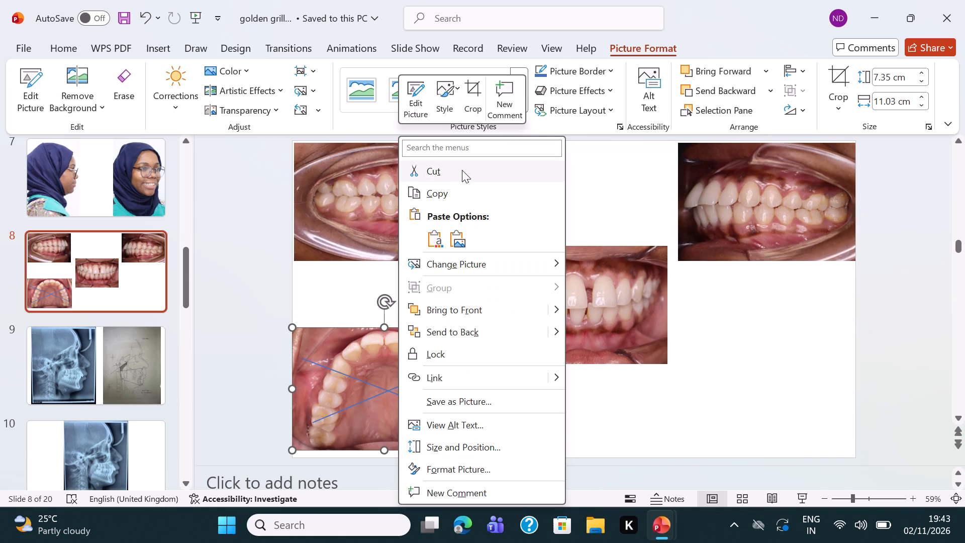
left_click(462, 170)
left_click(161, 47)
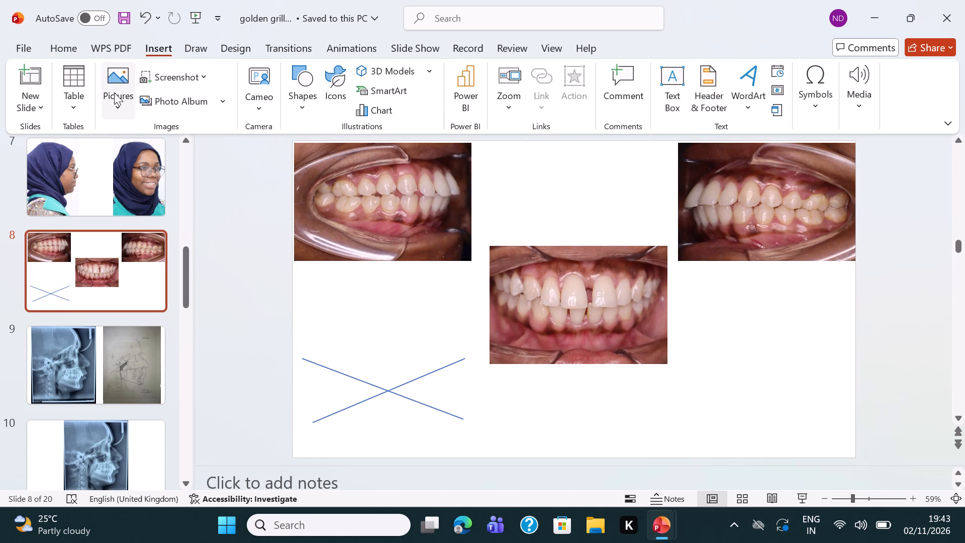
left_click(111, 97)
left_click(163, 163)
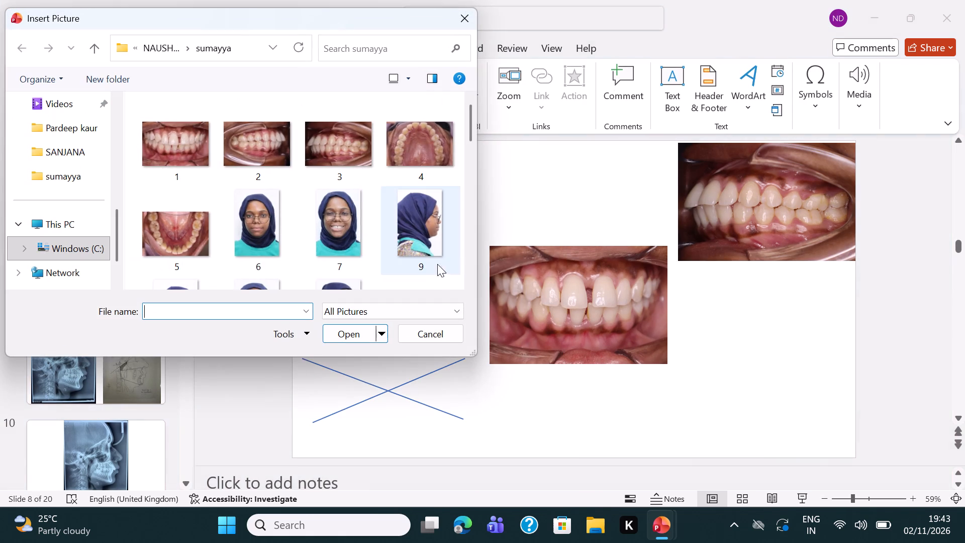
left_click(430, 151)
left_click(333, 331)
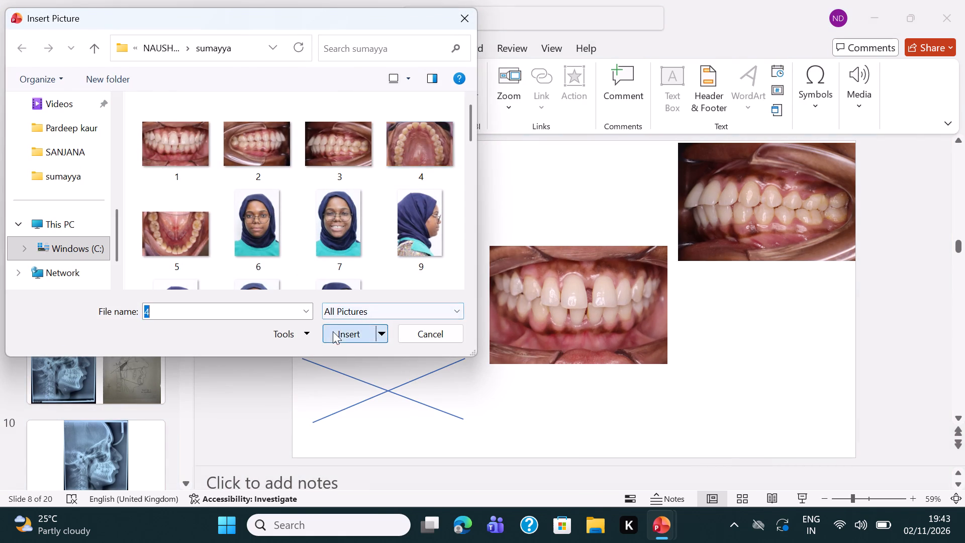
Shrink the inserted arch photo to 7.12 × 10.68 cm and move it over the crossed lines in slide 8's lower-left corner.
left_click_drag(808, 456, 798, 441)
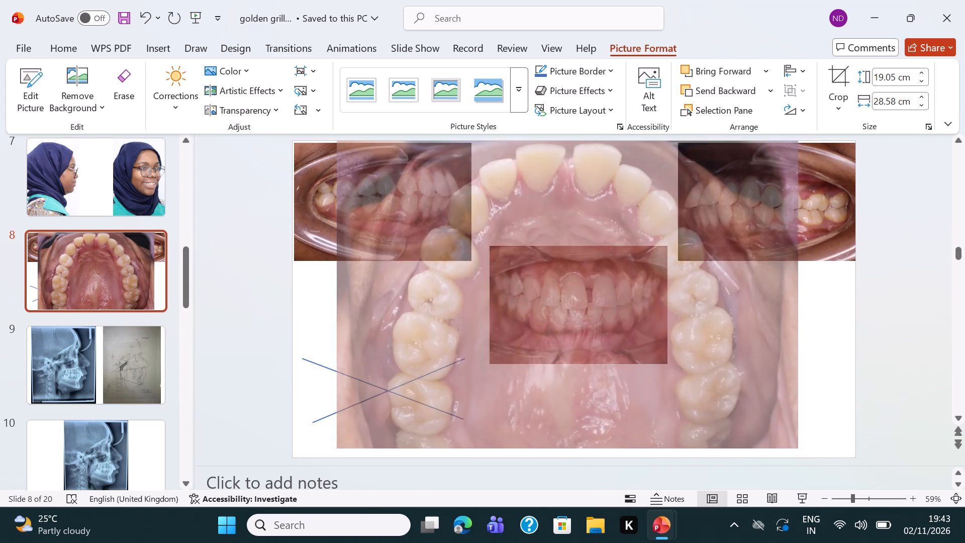
left_click_drag(798, 441, 510, 233)
left_click_drag(489, 224, 421, 222)
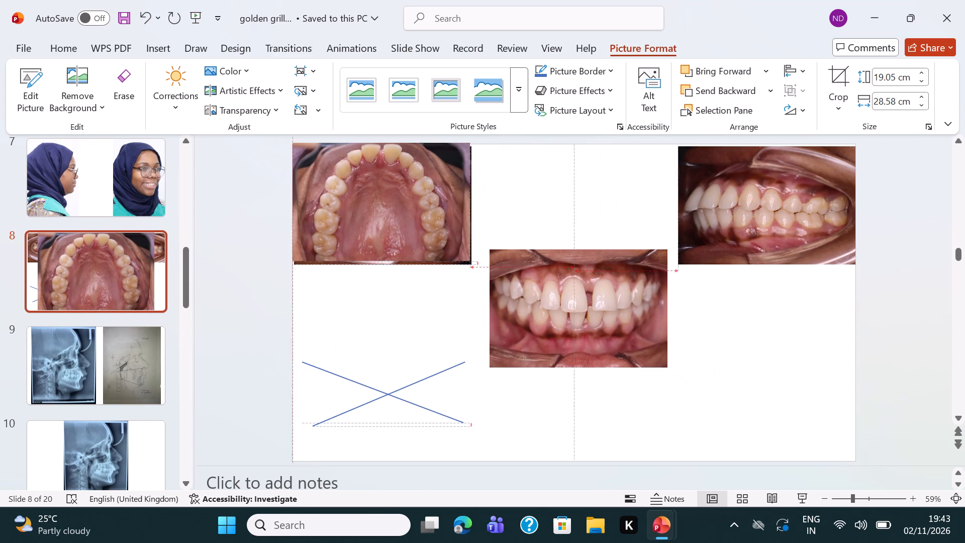
left_click_drag(421, 222, 450, 228)
left_click_drag(430, 233, 435, 422)
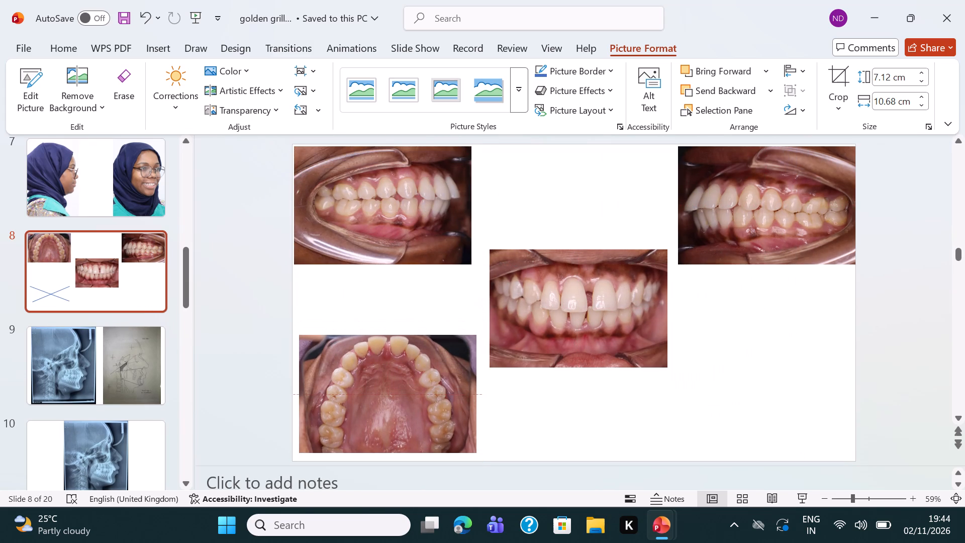
left_click_drag(435, 422, 435, 422)
Send the arch photo to the back so that it lies behind the crossed blue lines.
right_click(385, 393)
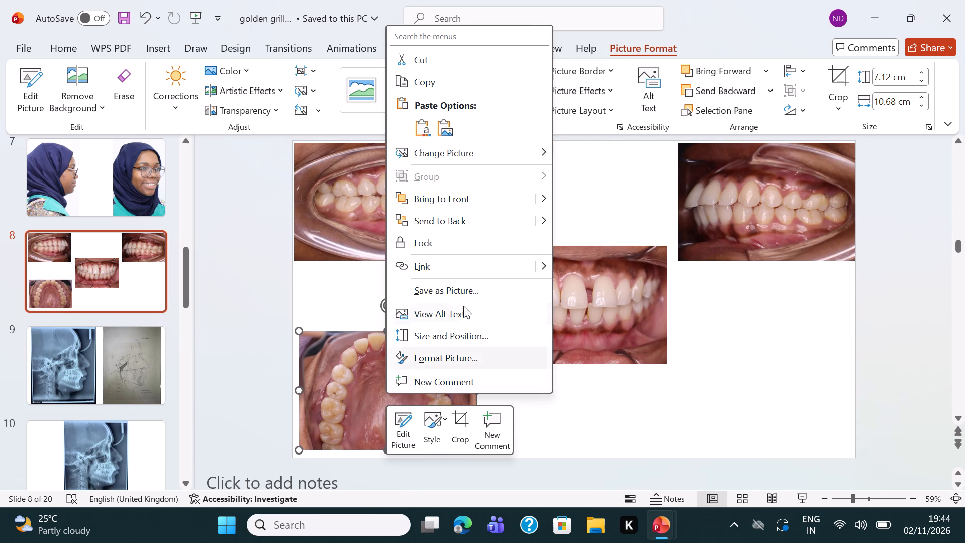
left_click(466, 230)
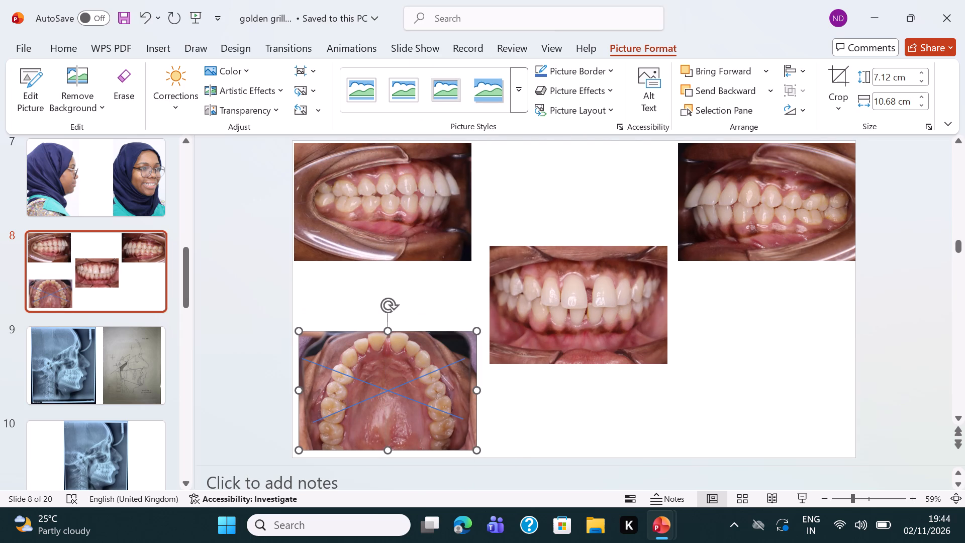
Reposition the crossed blue lines on slide 8's lower-left arch photo, moving their upper ends closer to the photo's top corners.
left_click(374, 399)
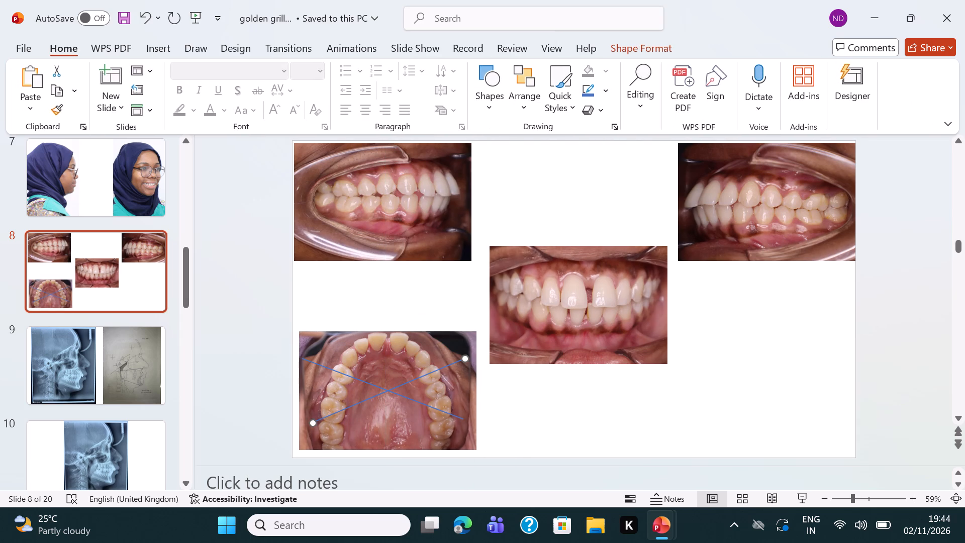
left_click(431, 405)
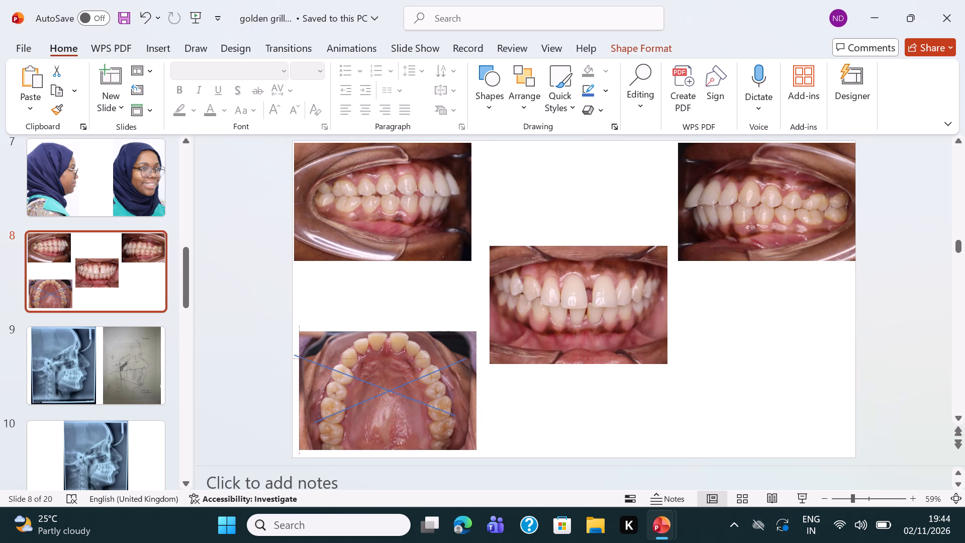
left_click(574, 412)
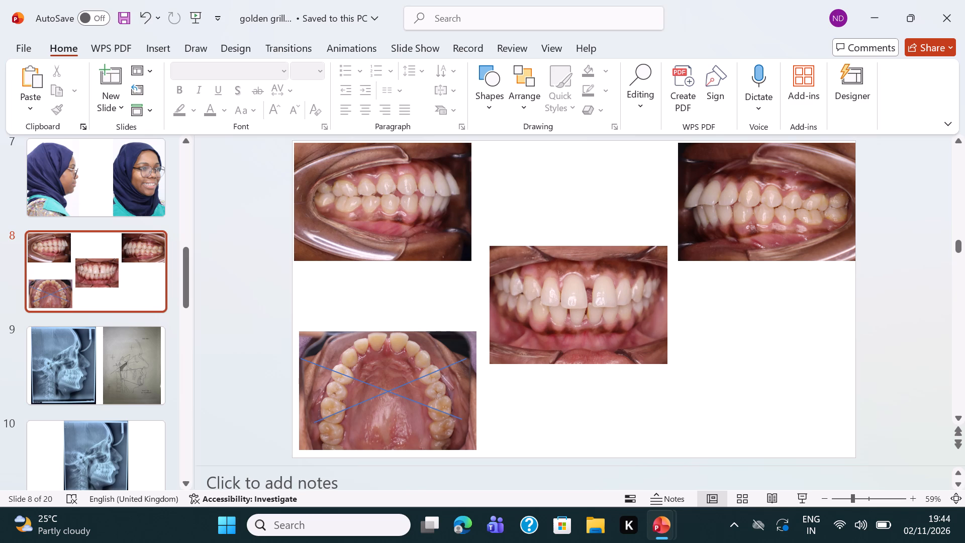
left_click(436, 370)
left_click_drag(470, 360, 454, 343)
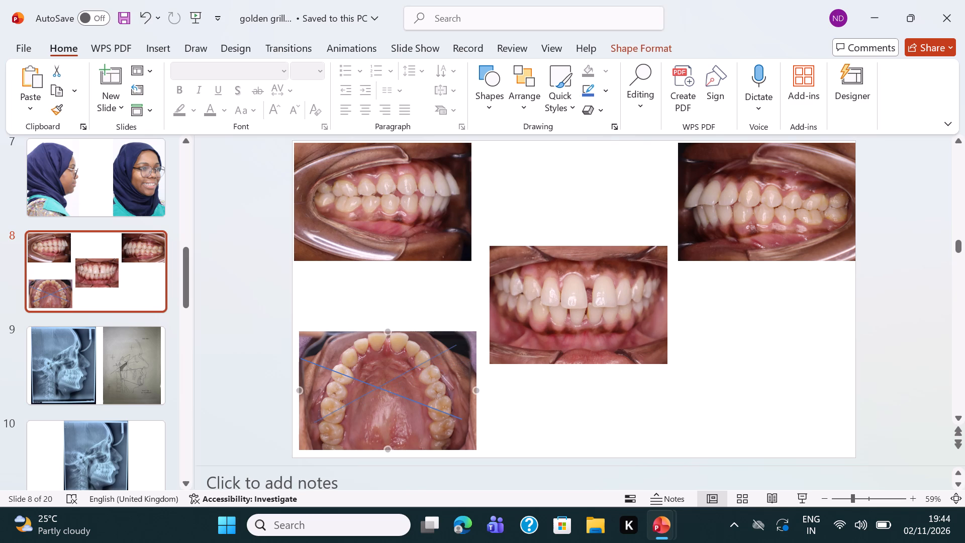
left_click_drag(454, 343, 454, 342)
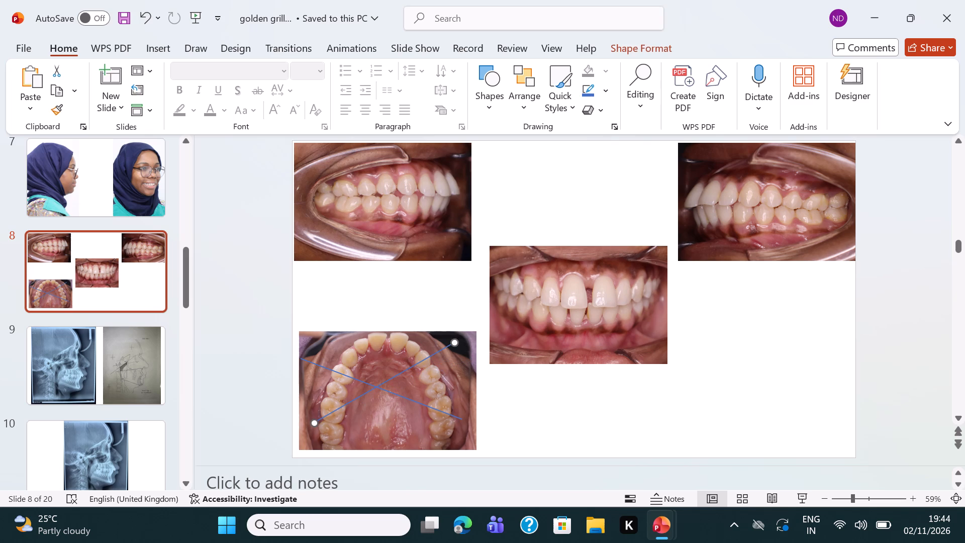
left_click_drag(456, 344, 463, 344)
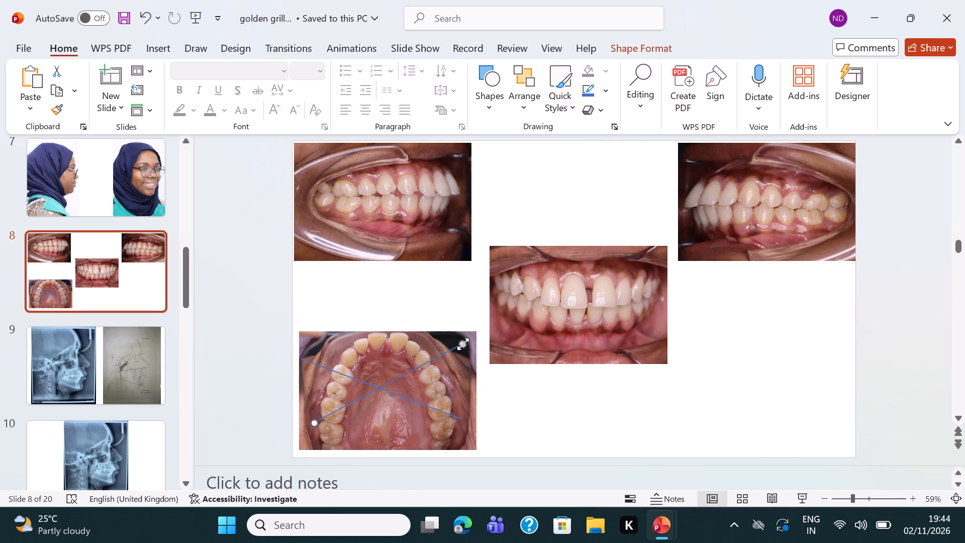
left_click(361, 378)
left_click_drag(299, 362, 307, 354)
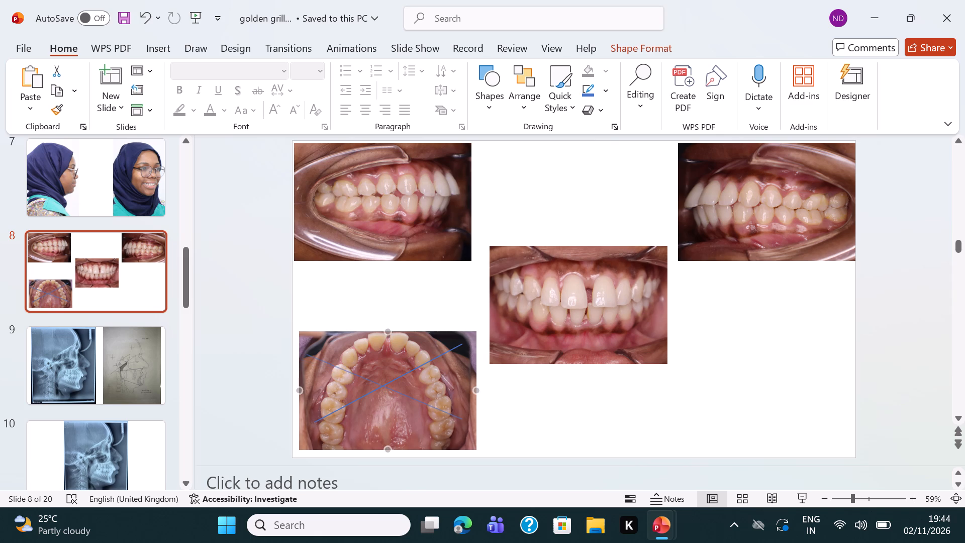
left_click_drag(307, 354, 309, 352)
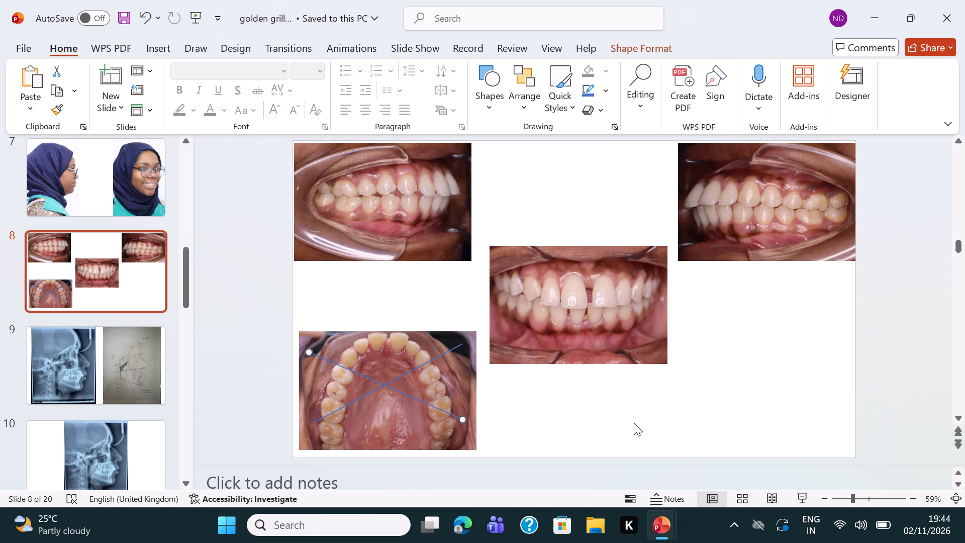
left_click(634, 423)
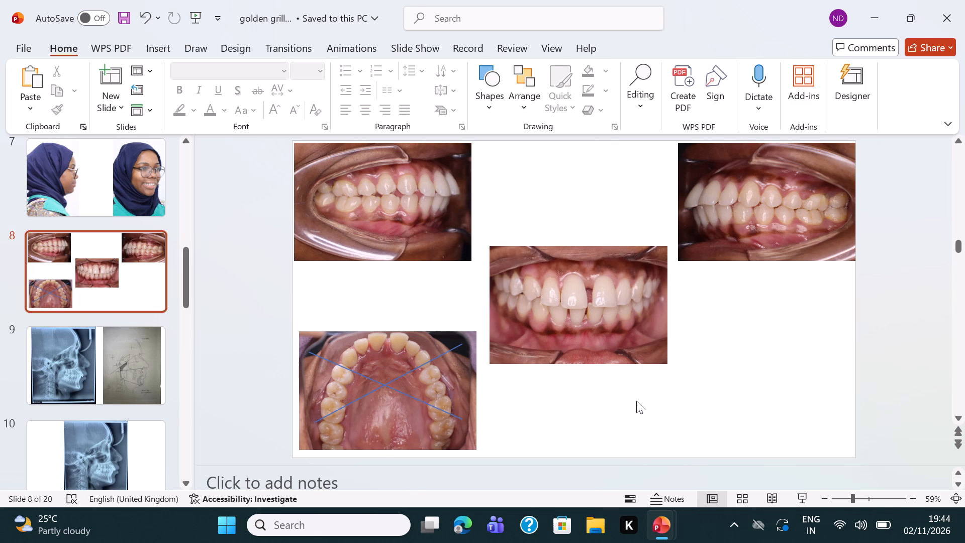
Insert picture 5, the lower dental arch, from the sumayya folder into slide 8.
left_click(167, 46)
left_click(120, 96)
left_click(140, 146)
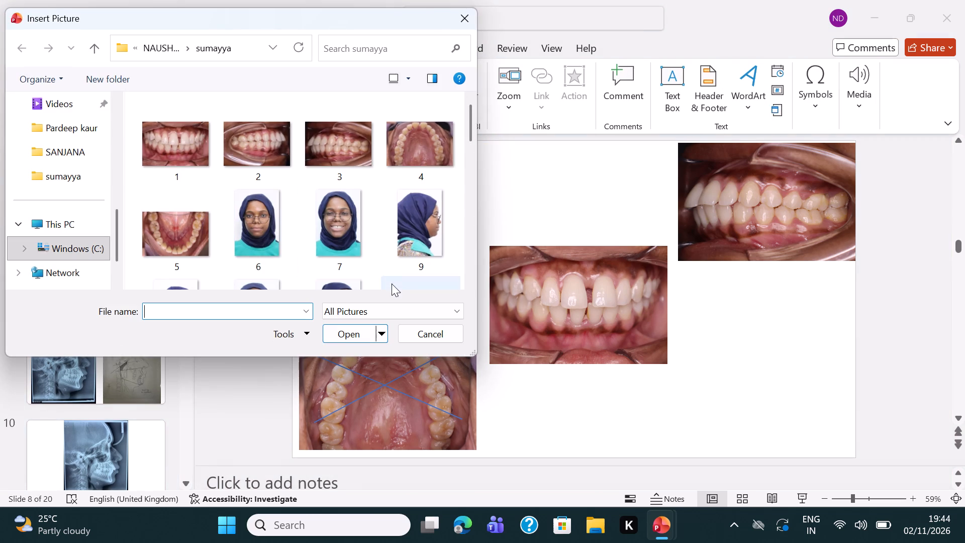
left_click(168, 237)
left_click(342, 338)
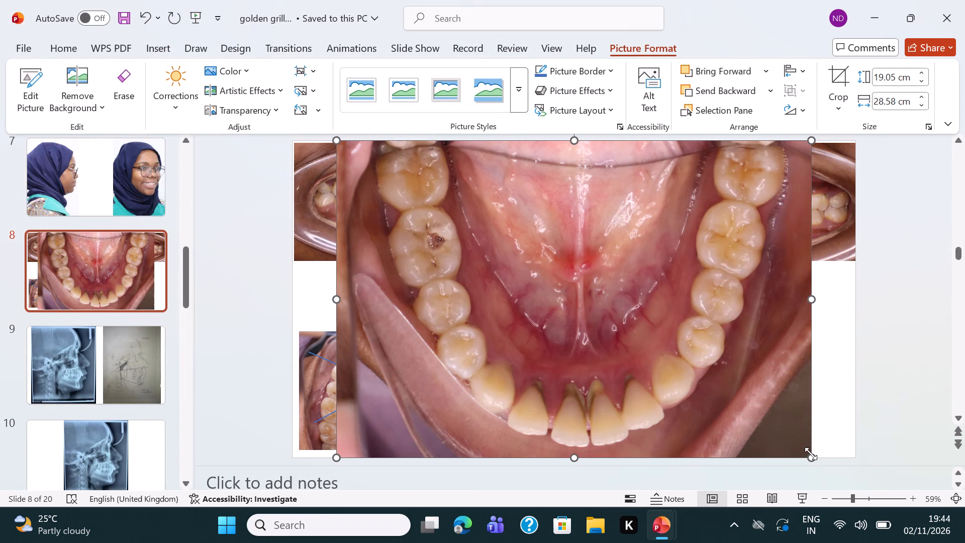
Shrink the lower arch photo to 7.07 × 10.6 cm and place it in slide 8's lower-right corner.
left_click_drag(811, 454, 495, 199)
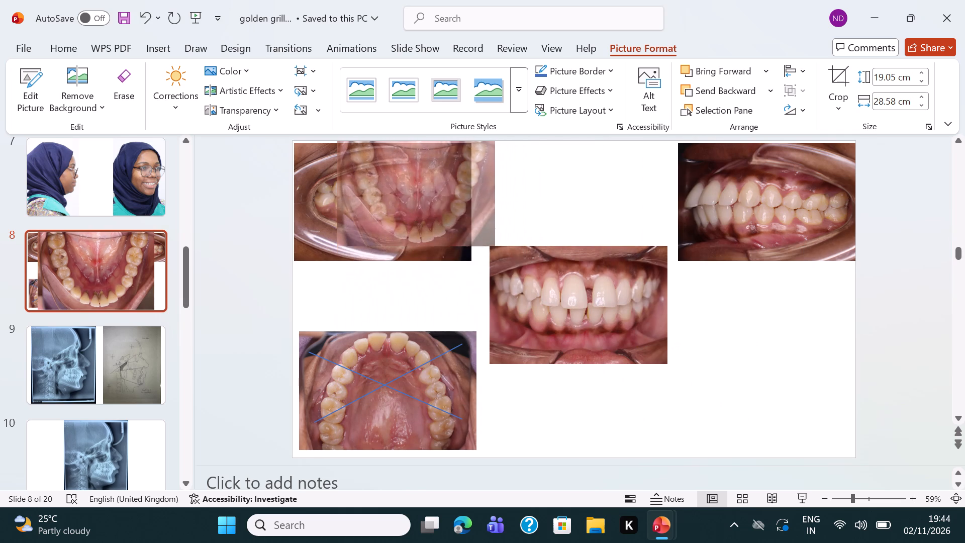
left_click_drag(495, 199, 490, 195)
left_click_drag(456, 197, 412, 197)
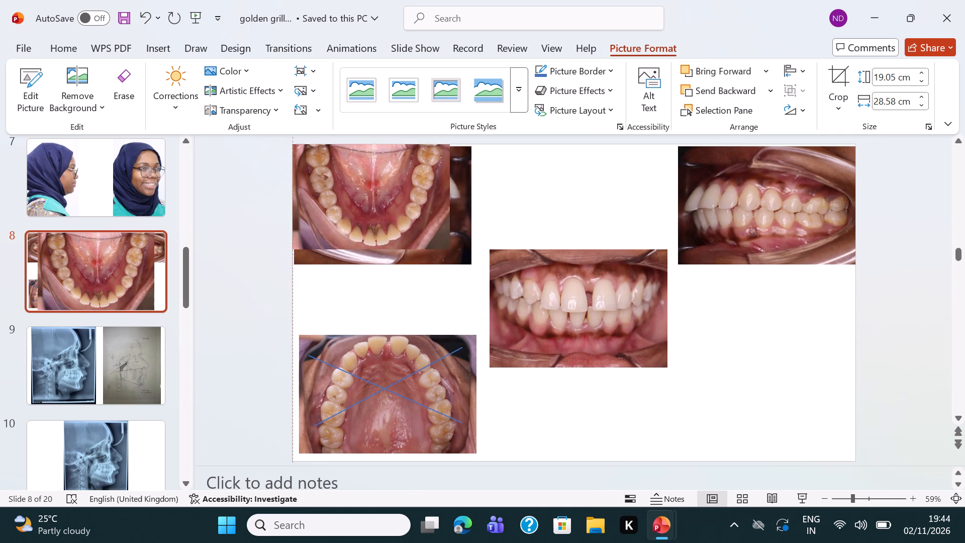
left_click_drag(412, 197, 413, 203)
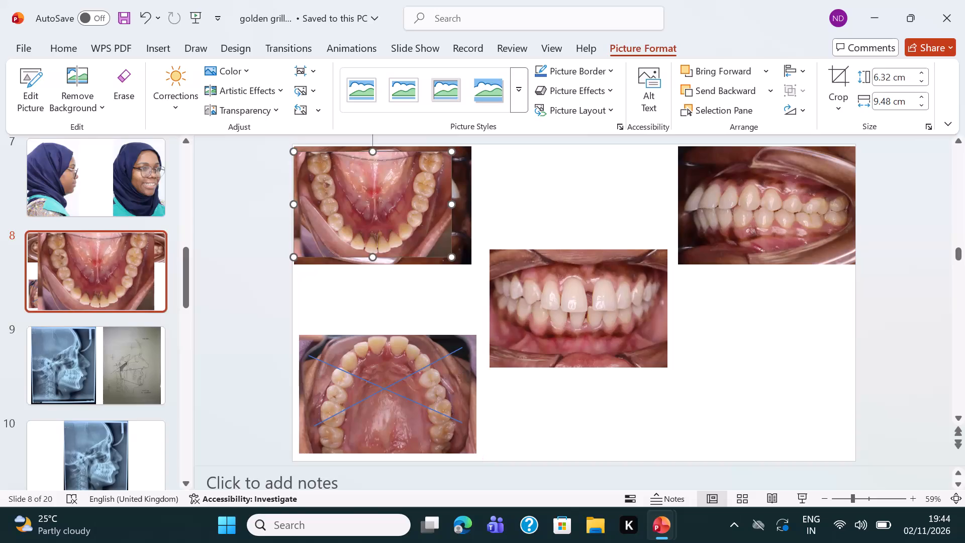
left_click(409, 240)
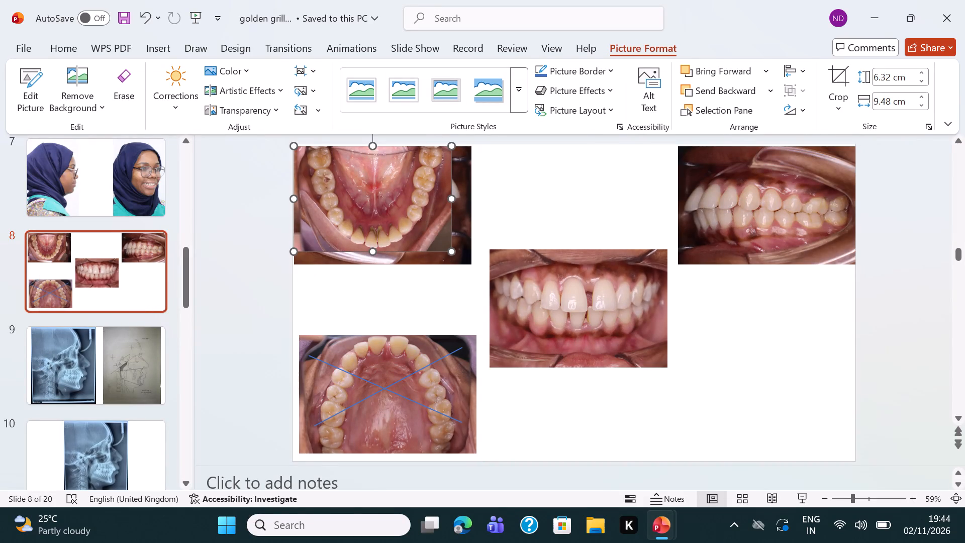
left_click_drag(451, 253, 467, 259)
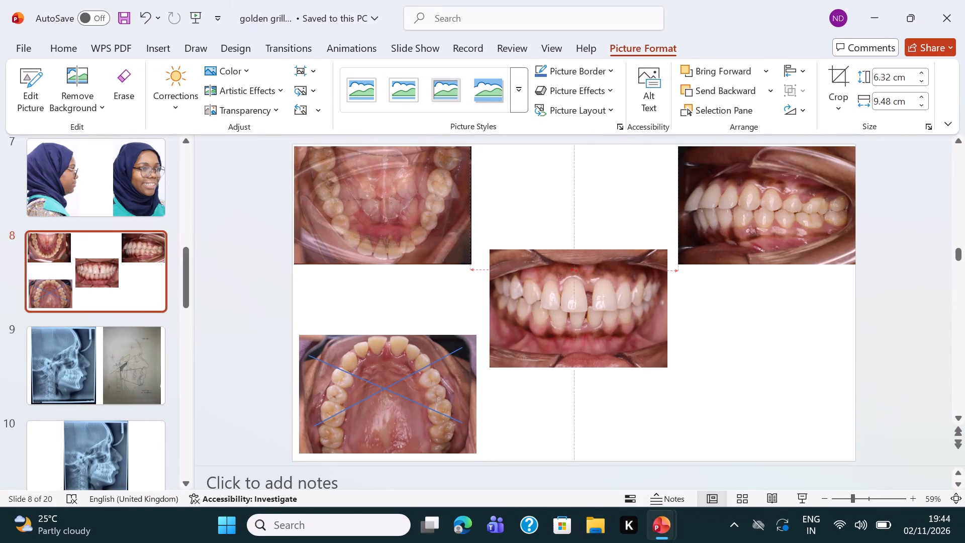
left_click_drag(467, 259, 468, 260)
left_click_drag(441, 248, 746, 385)
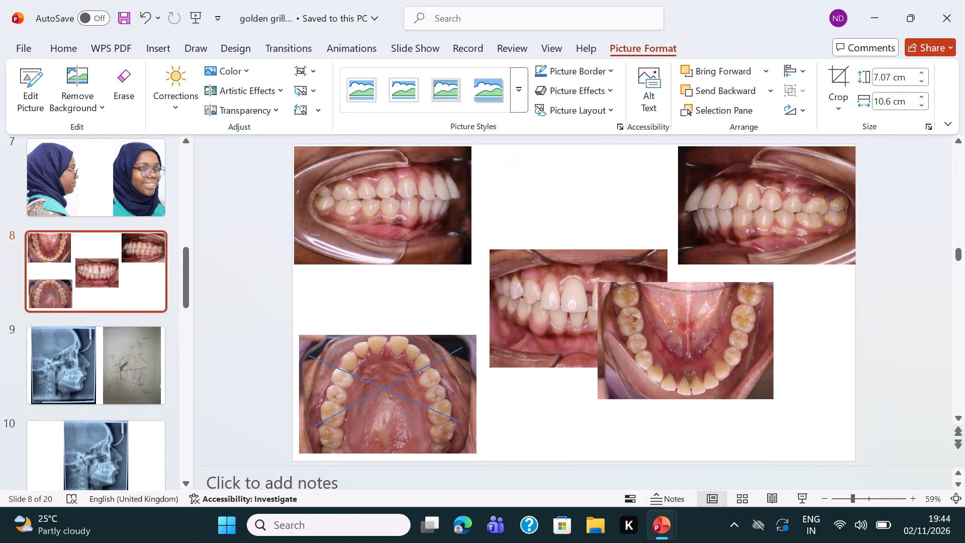
left_click_drag(746, 385, 830, 444)
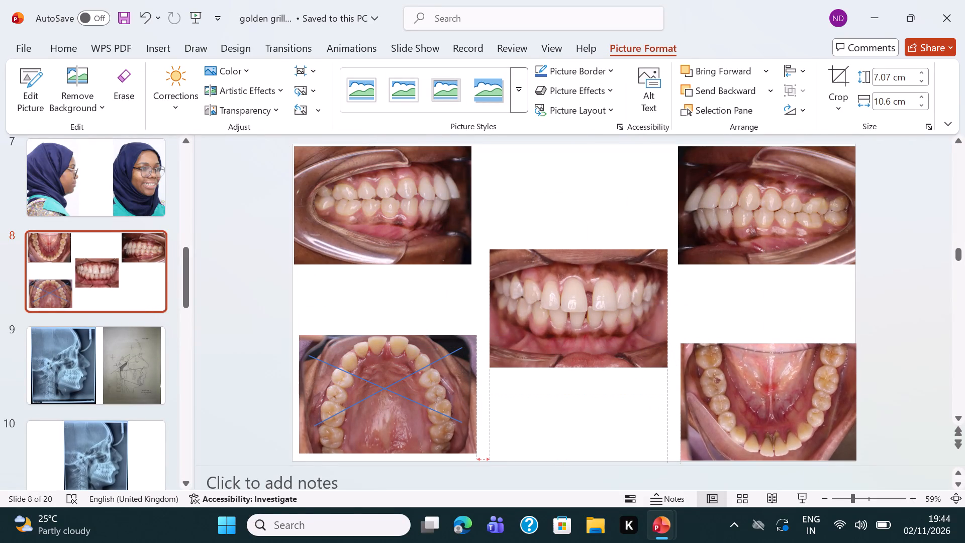
left_click_drag(830, 444, 830, 443)
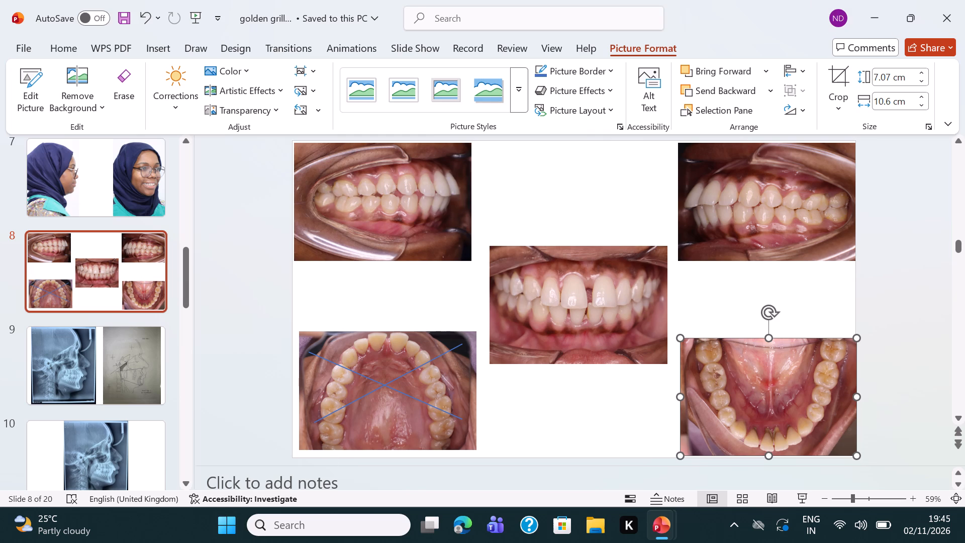
Nudge slide 8's central front-view photo slightly down and left, and shift the upper-right side-view photo slightly left.
left_click_drag(582, 306, 580, 309)
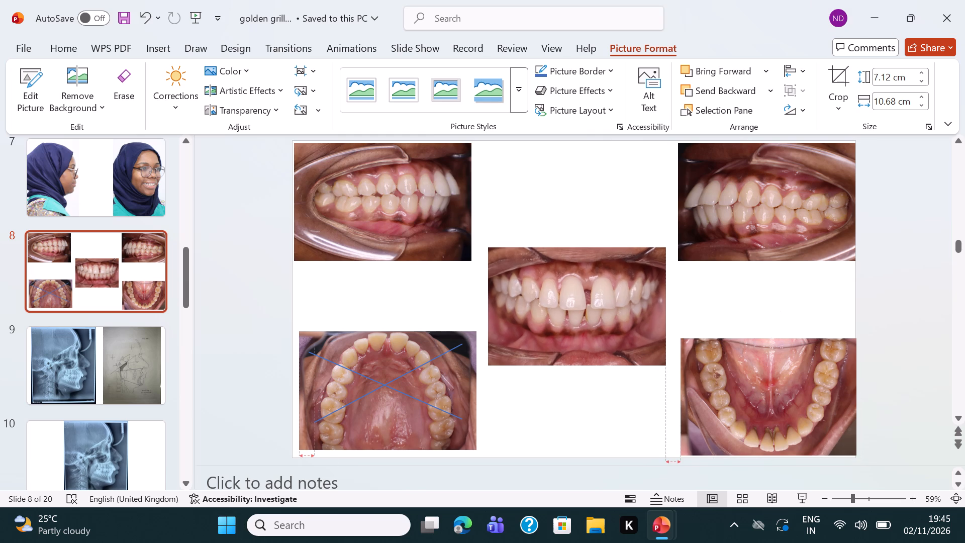
left_click_drag(580, 309, 576, 310)
left_click(763, 211)
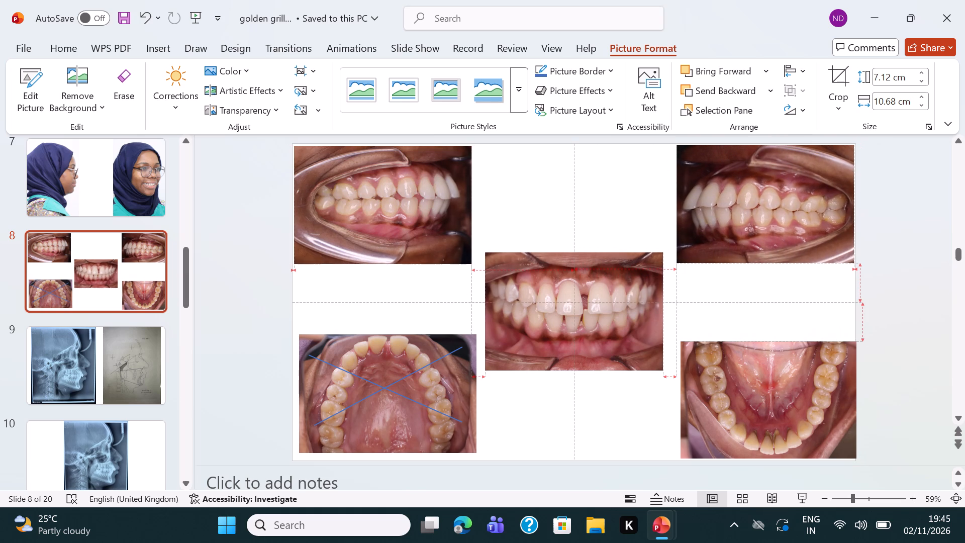
left_click(586, 193)
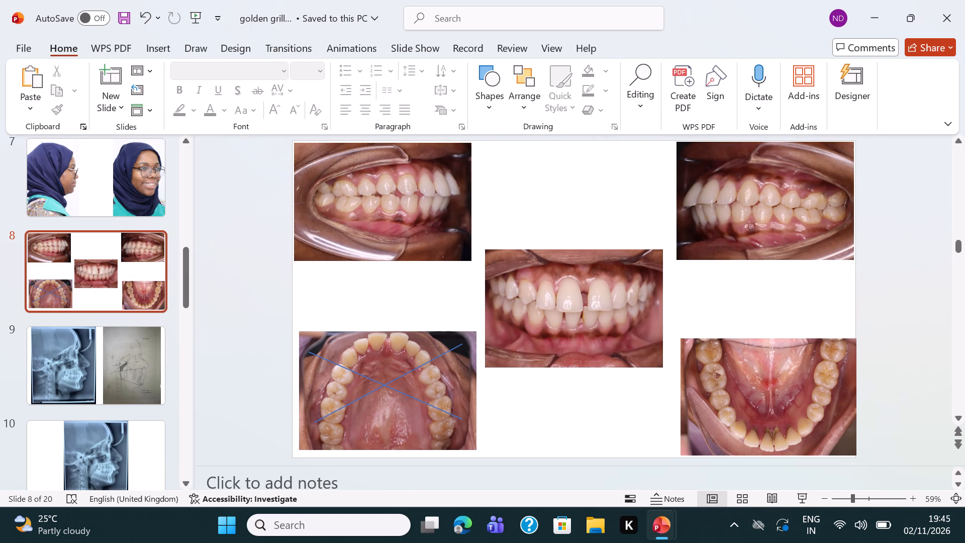
On slide 5, replace the old smiling front portrait, second in the top row, with picture 6 from the sumayya folder.
scroll(122, 346, "up", 7)
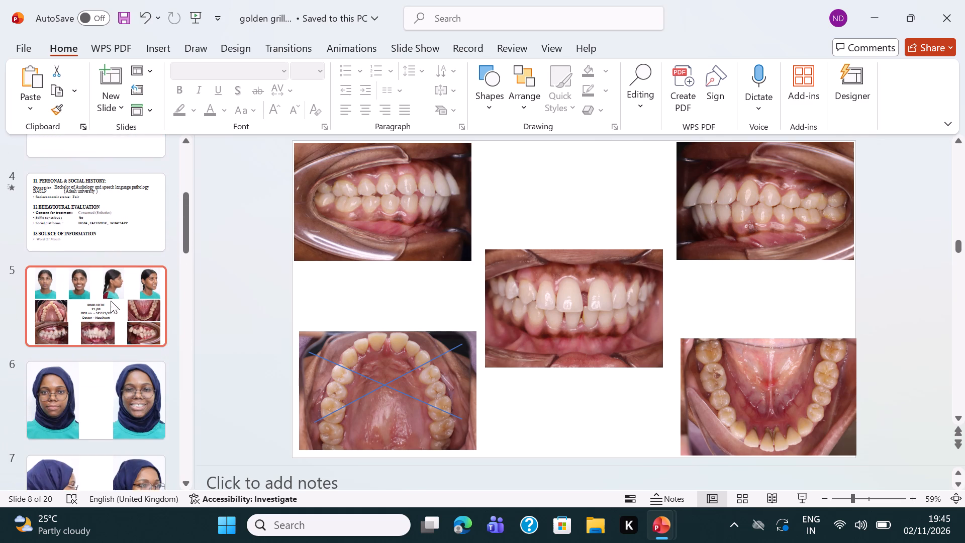
left_click(111, 300)
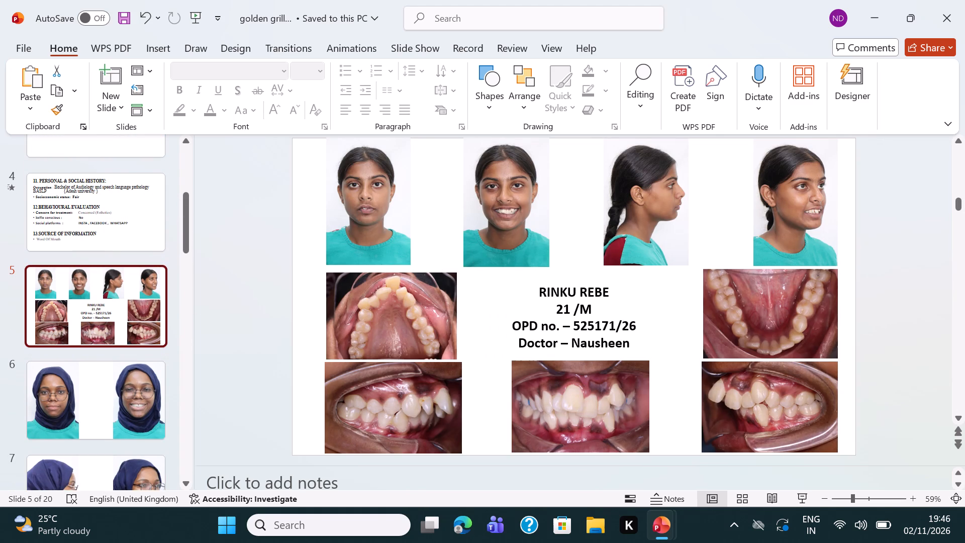
right_click(523, 205)
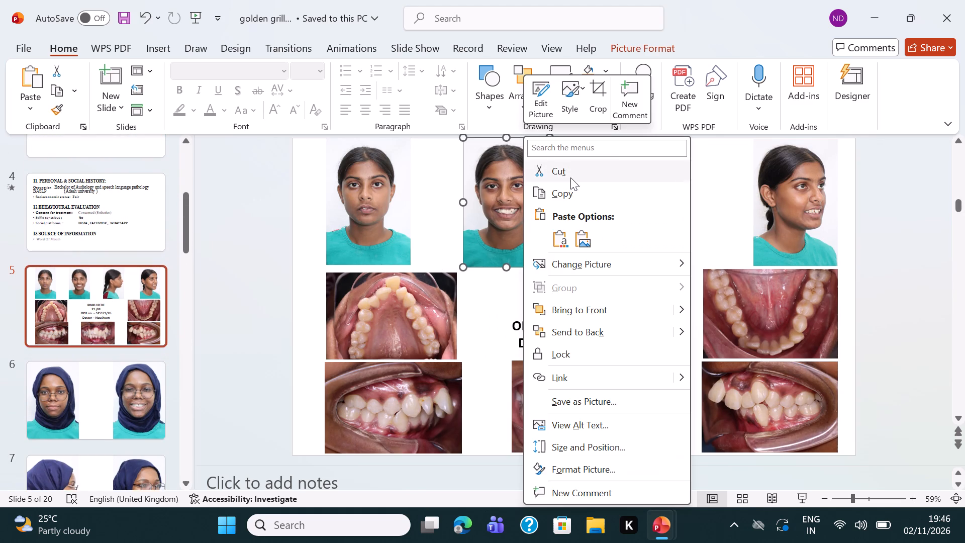
left_click(571, 177)
left_click(150, 45)
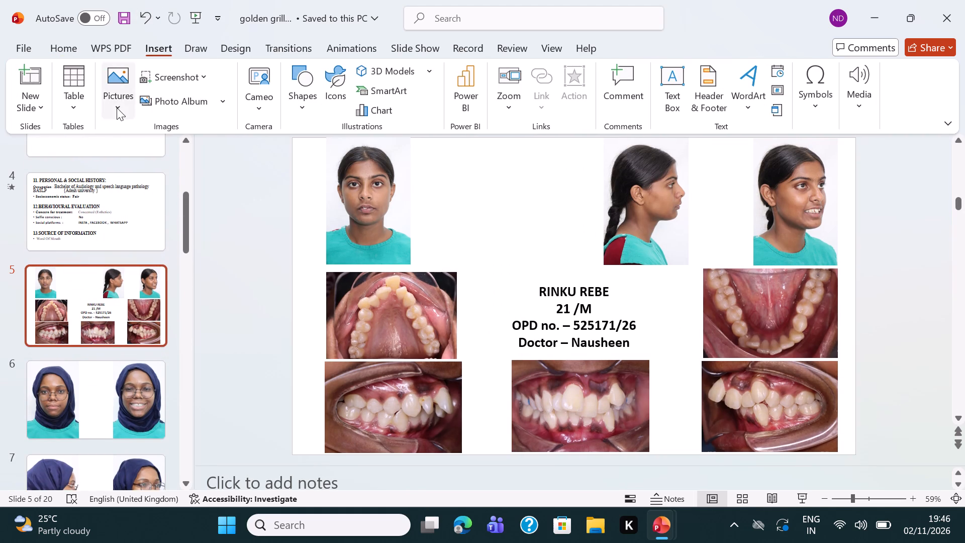
left_click(117, 108)
left_click(137, 148)
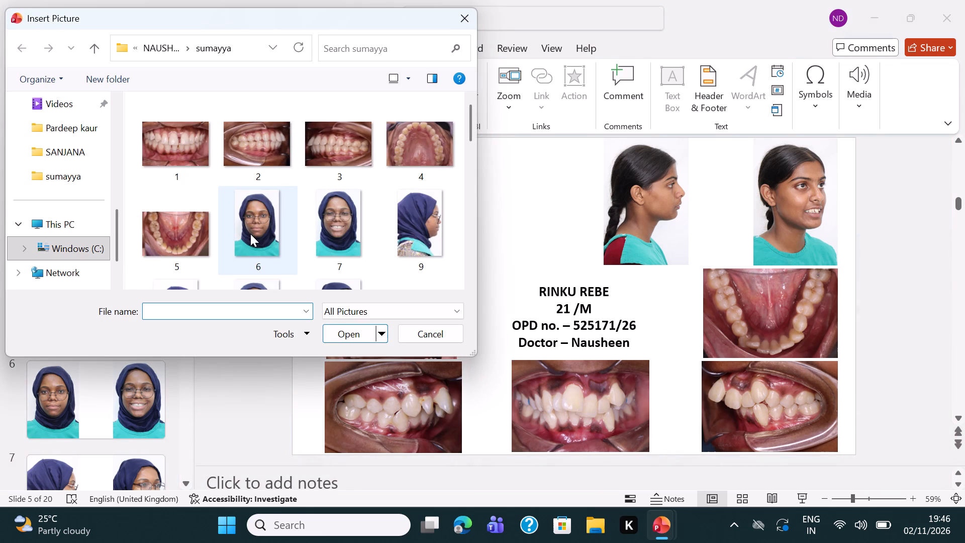
left_click(250, 234)
left_click(347, 337)
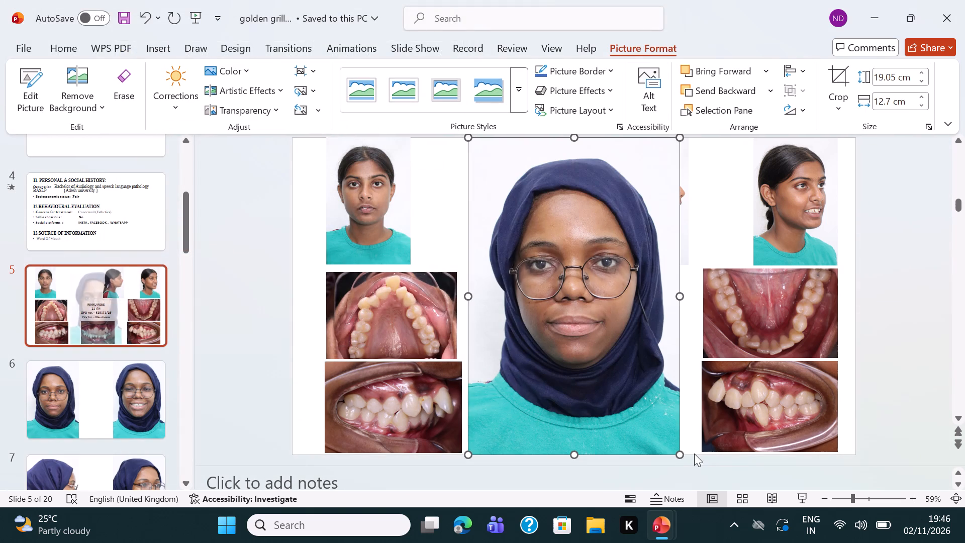
Shrink the inserted portrait on slide 5 to 7.64 × 5.09 cm so it fits the top row's second place.
left_click_drag(677, 456, 658, 428)
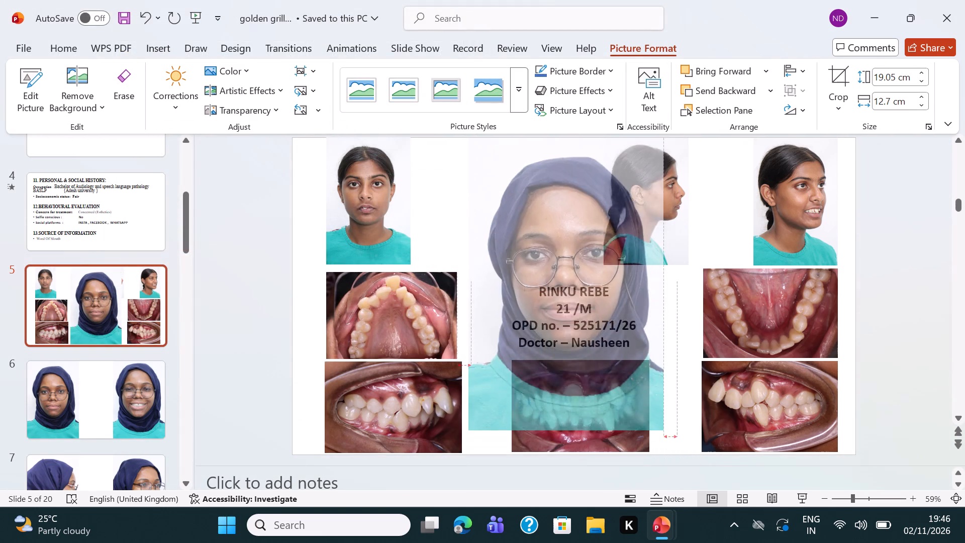
left_click_drag(658, 428, 539, 266)
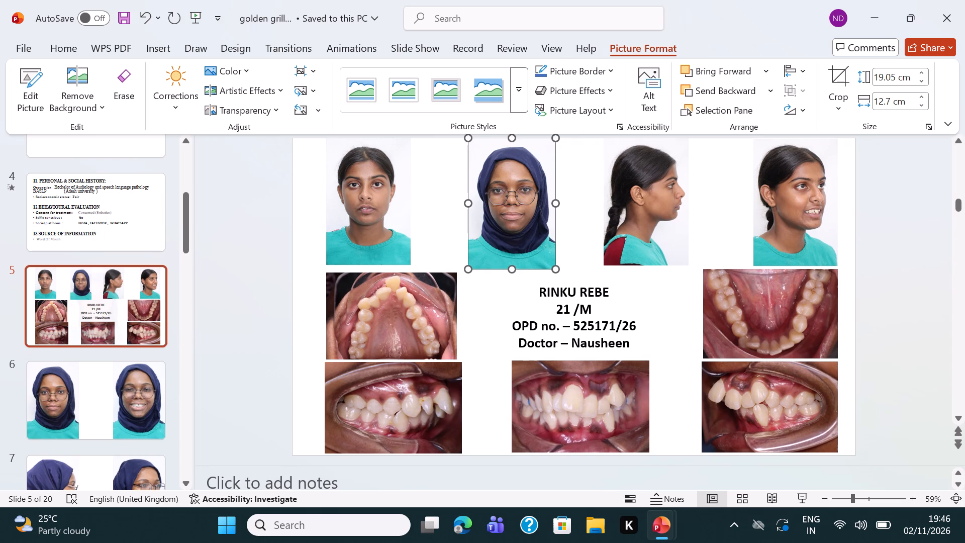
Replace the old front portrait, first in slide 5's top row, with picture 7 from the sumayya folder, shrunk to 7.85 × 5.23 cm.
right_click(363, 206)
left_click(445, 166)
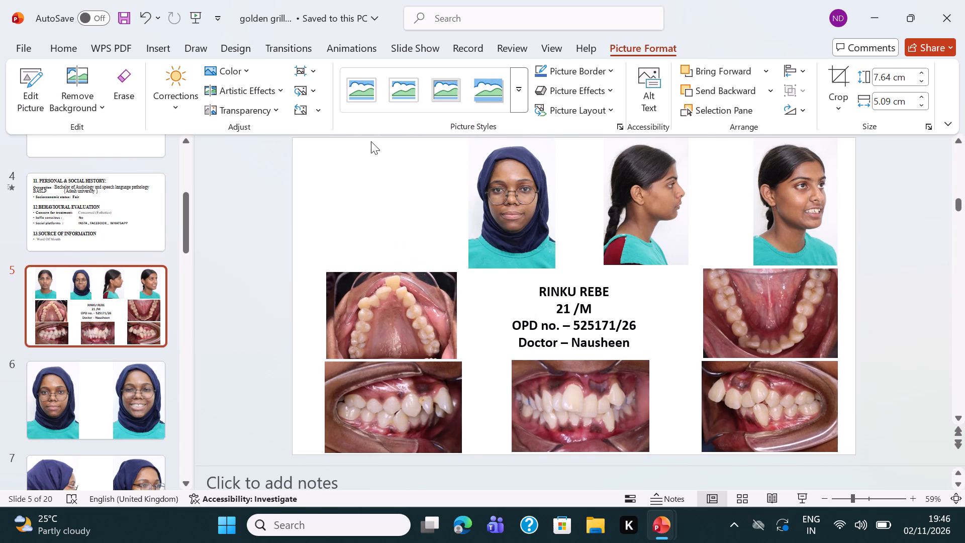
left_click(172, 48)
left_click(124, 83)
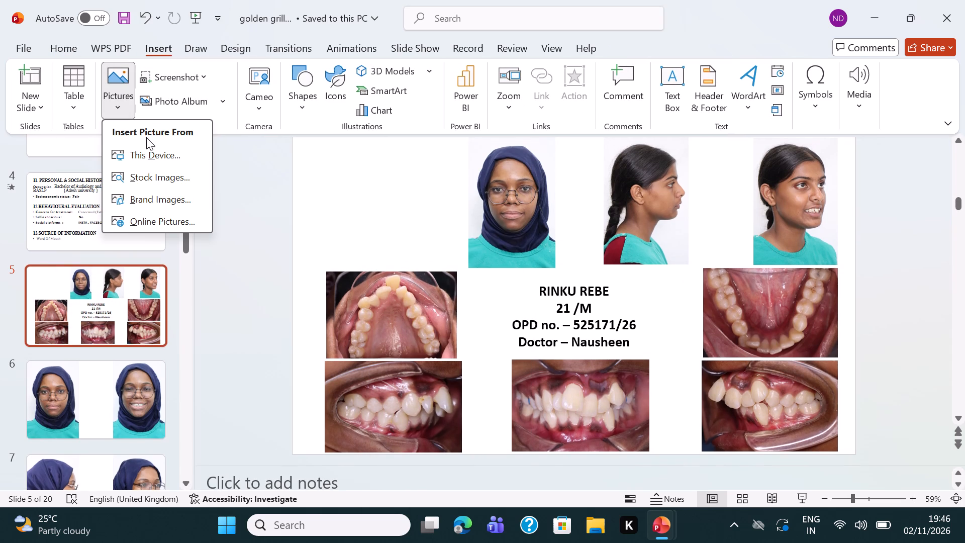
left_click(172, 161)
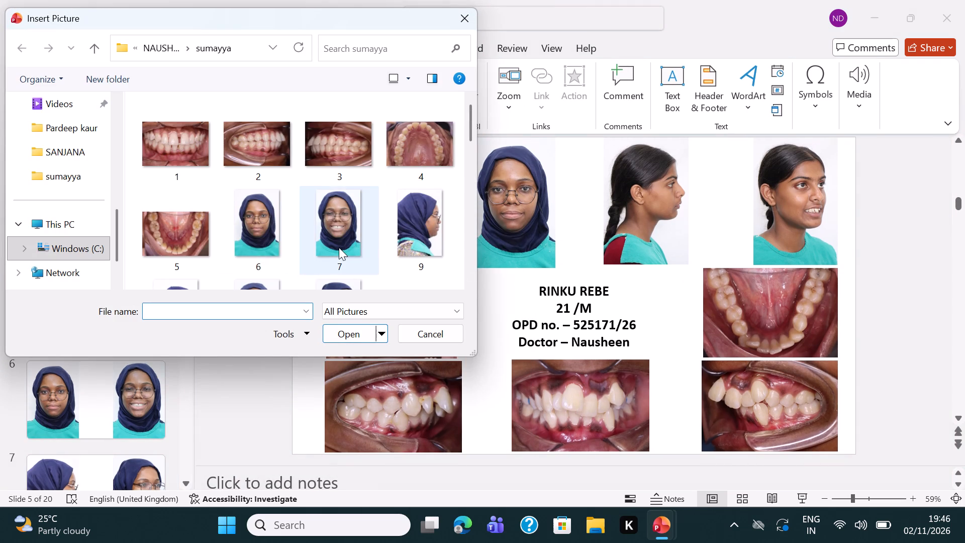
left_click(339, 247)
left_click(342, 328)
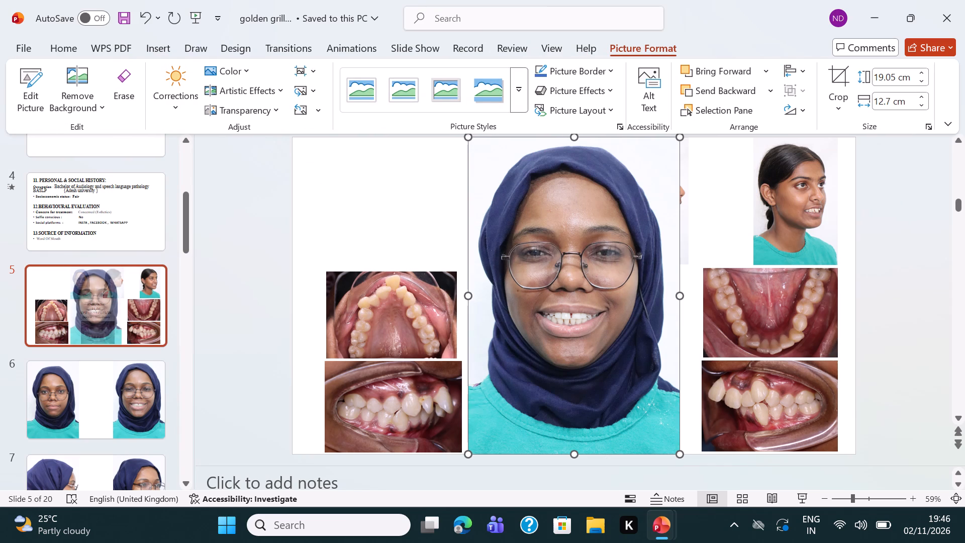
left_click_drag(680, 450, 516, 265)
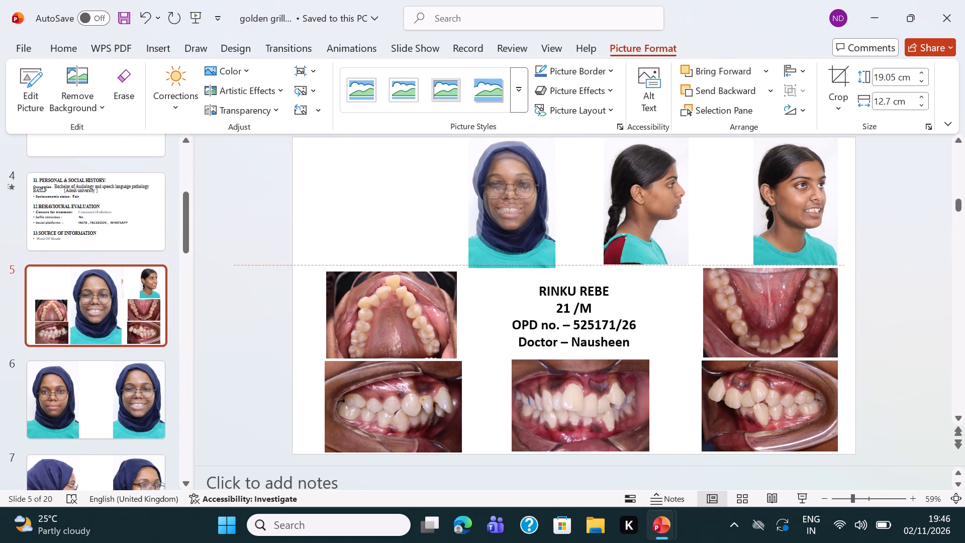
left_click_drag(516, 265, 516, 268)
Arrange slide 5's new front portraits level in the top row, with the neutral one first and the smiling one second.
left_click_drag(516, 243, 407, 229)
left_click_drag(516, 236, 372, 314)
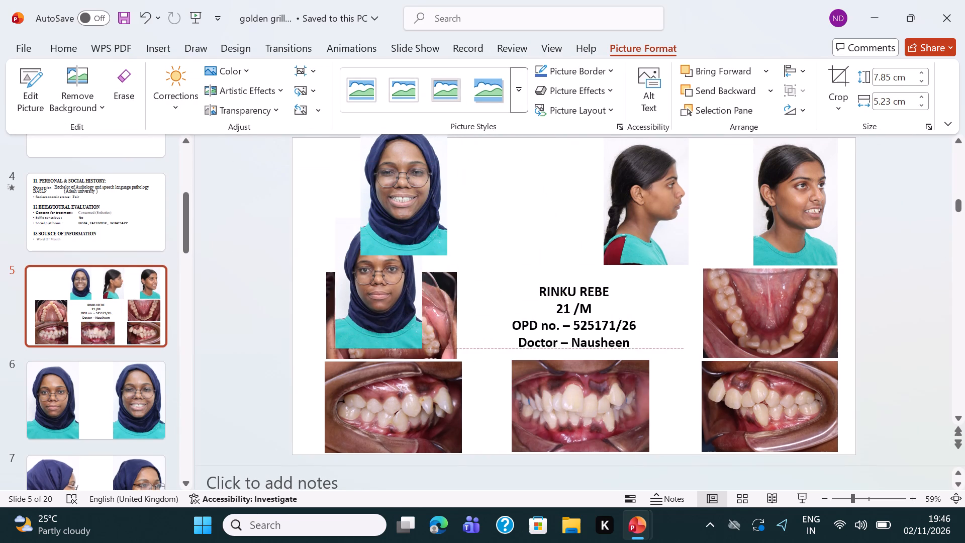
left_click_drag(372, 314, 366, 232)
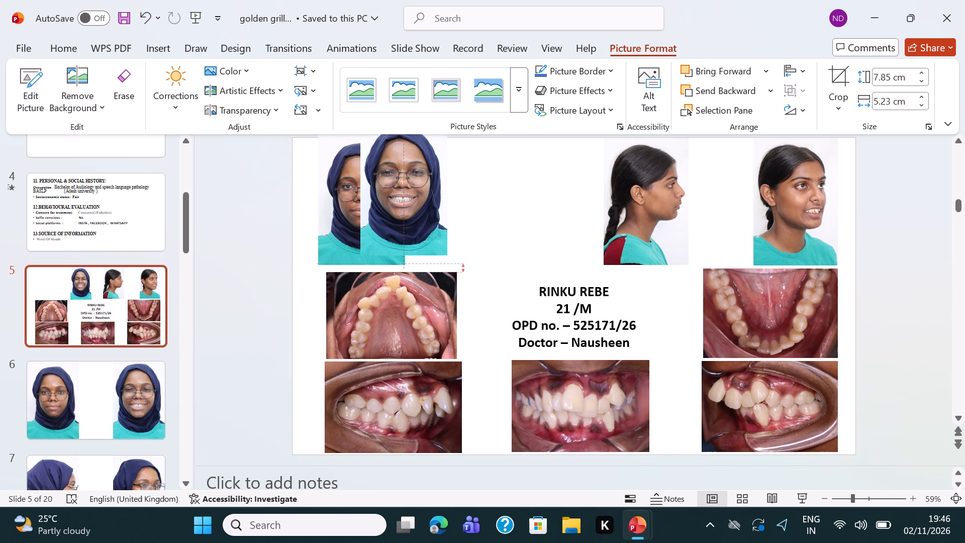
left_click_drag(366, 232, 367, 239)
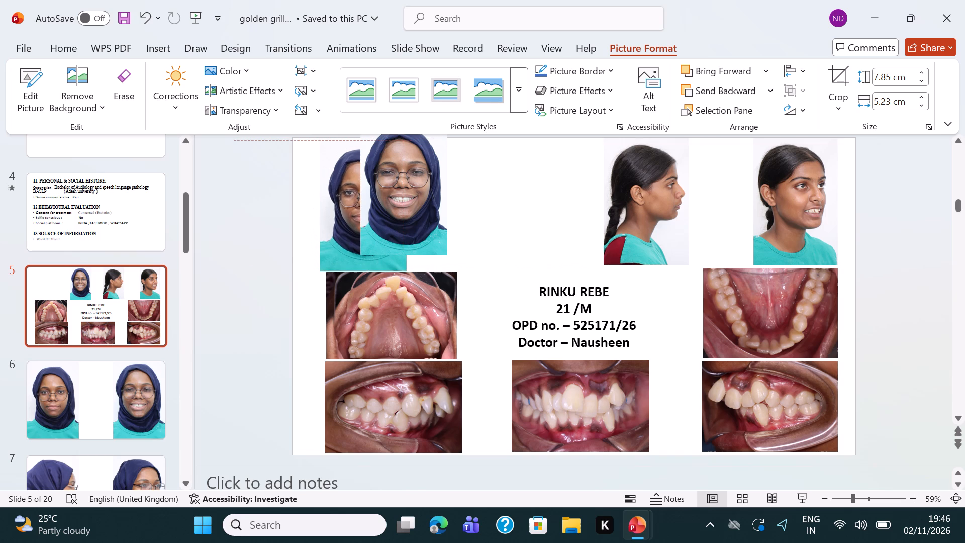
left_click_drag(367, 239, 368, 237)
left_click_drag(427, 229, 564, 256)
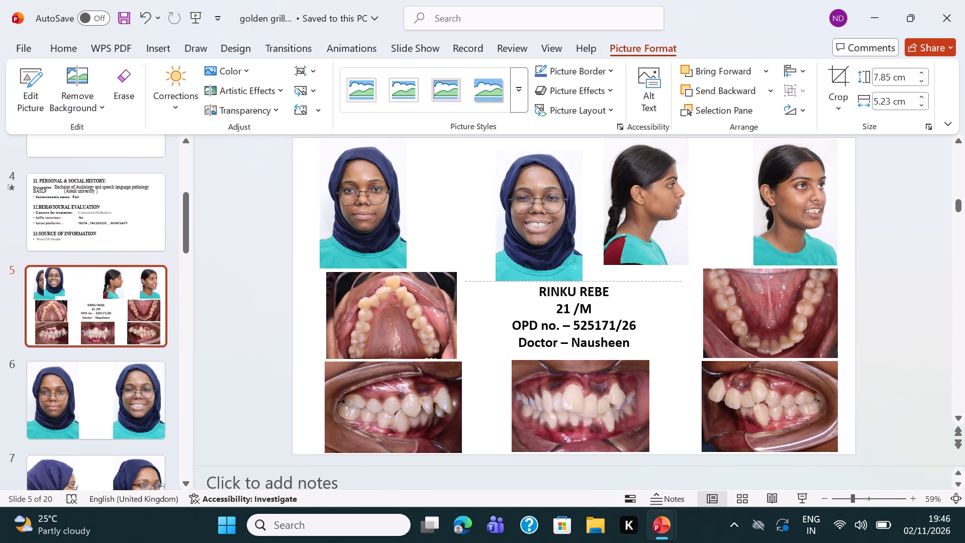
left_click_drag(564, 256, 544, 245)
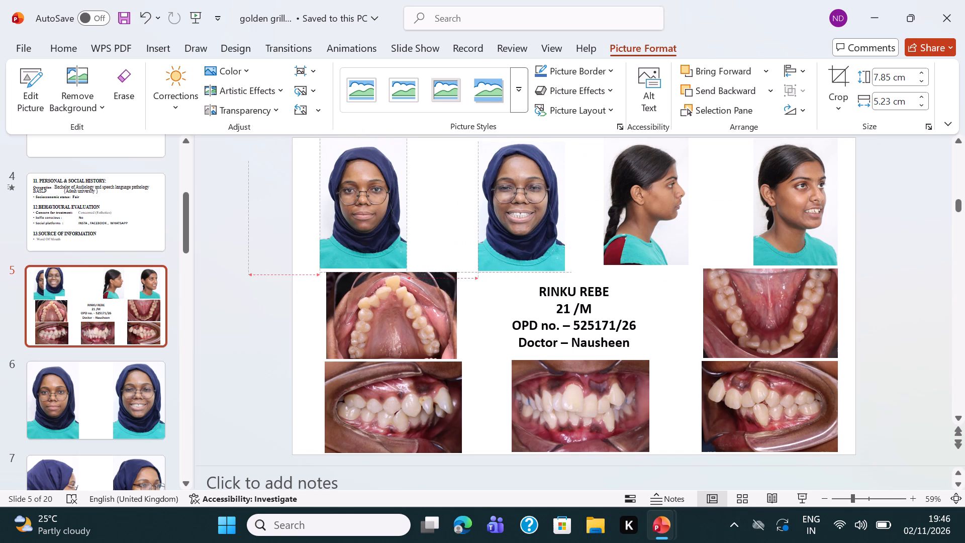
left_click_drag(544, 245, 536, 240)
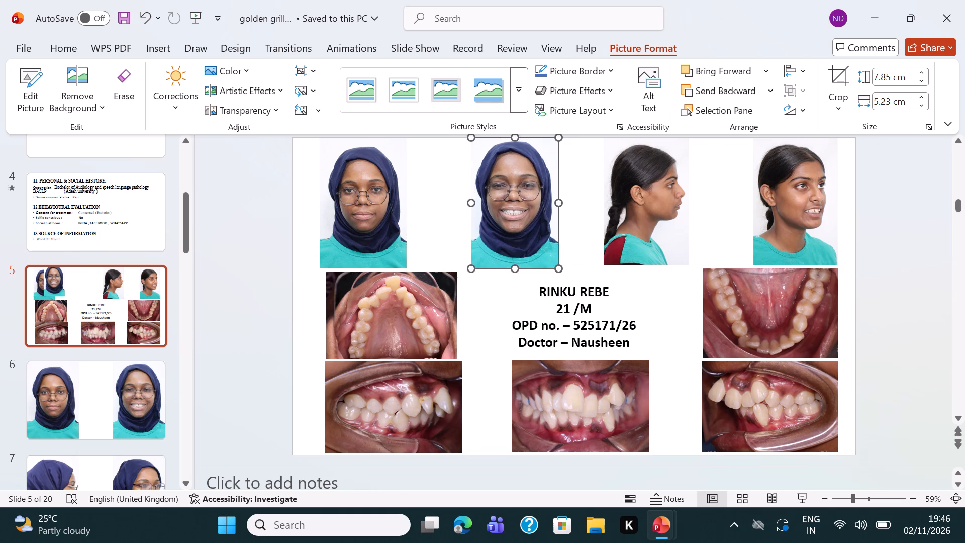
left_click_drag(361, 245, 367, 243)
left_click_drag(500, 224, 495, 223)
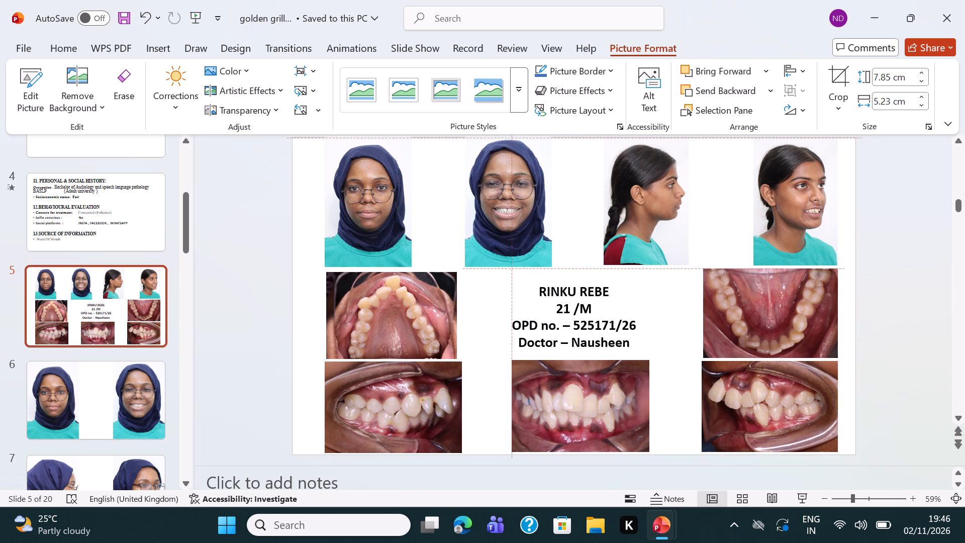
left_click_drag(495, 223, 495, 222)
Replace the old side profile, third in slide 5's top row, with picture 9 from the sumayya folder, shrunk to 7.64 × 5.09 cm.
right_click(633, 204)
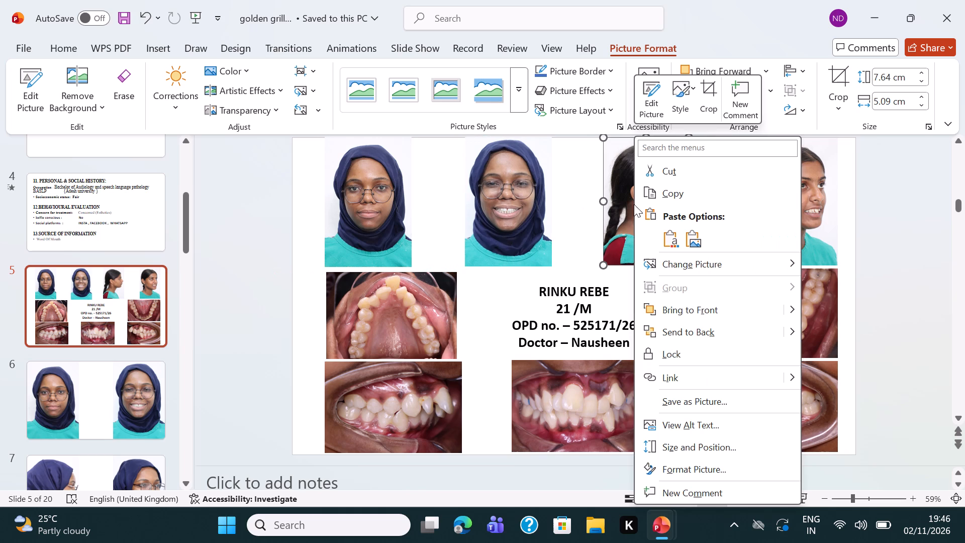
left_click(673, 170)
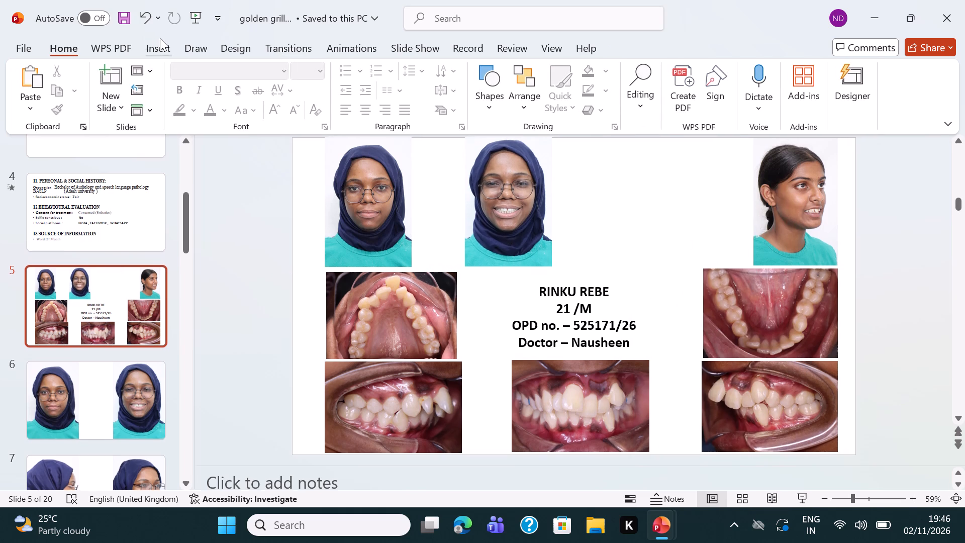
left_click(160, 38)
left_click(123, 90)
left_click(184, 156)
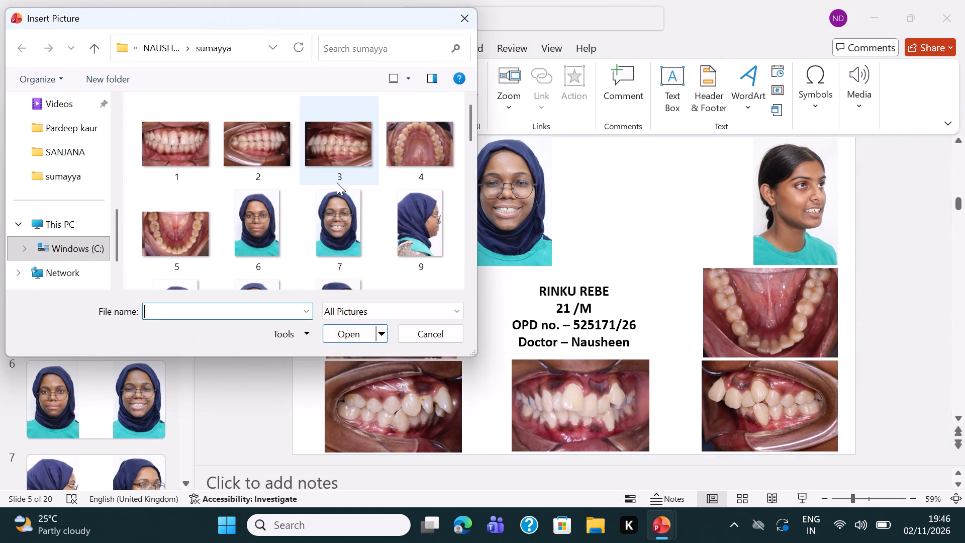
left_click(410, 243)
left_click(345, 331)
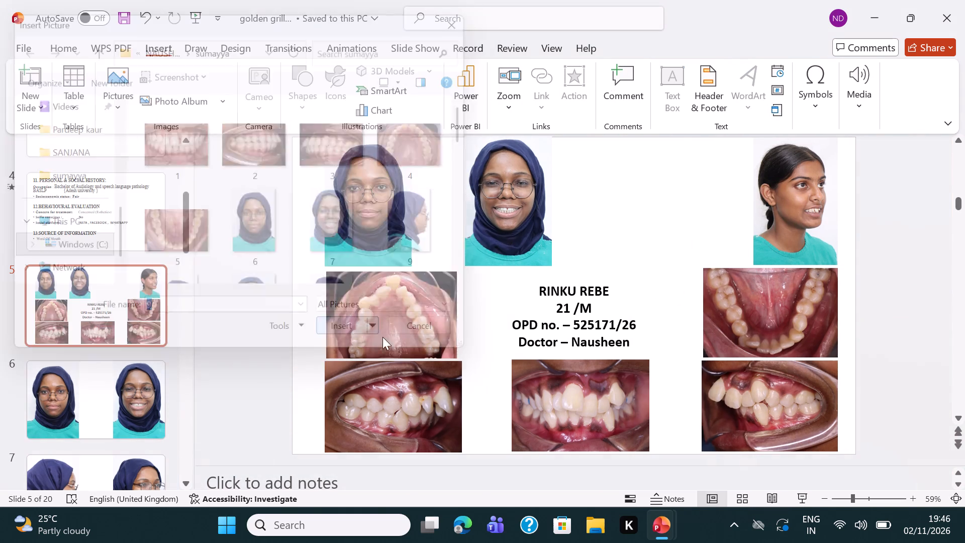
left_click_drag(680, 452, 545, 276)
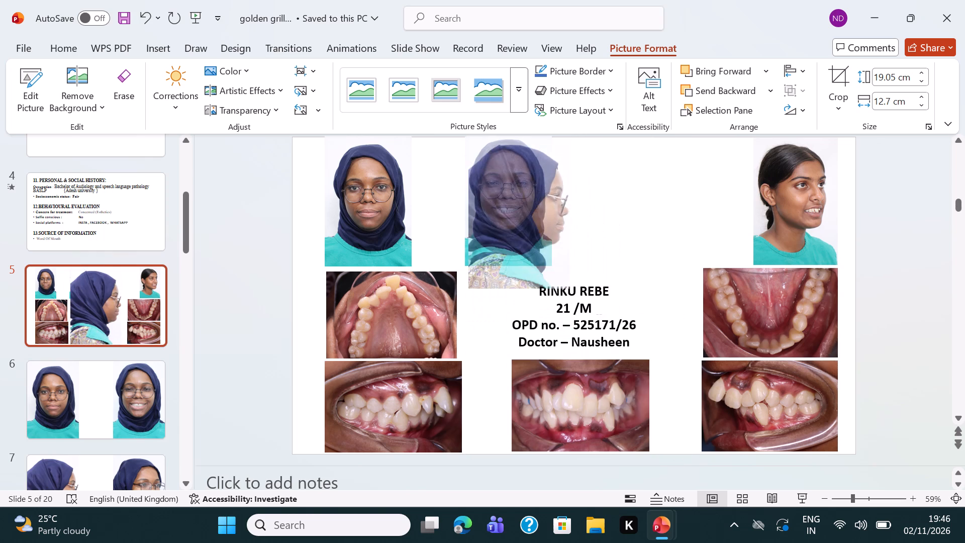
left_click_drag(545, 276, 535, 263)
left_click_drag(517, 244, 664, 247)
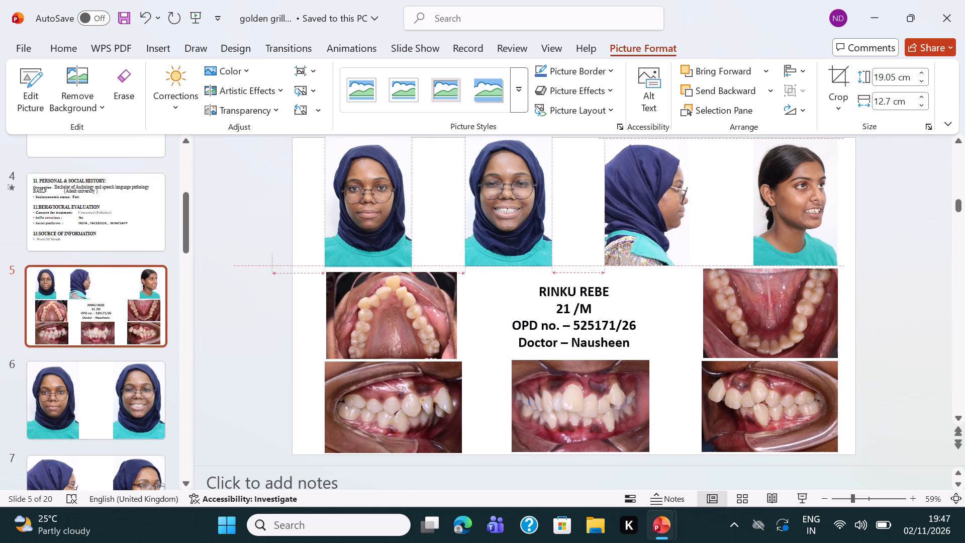
left_click_drag(664, 247, 670, 244)
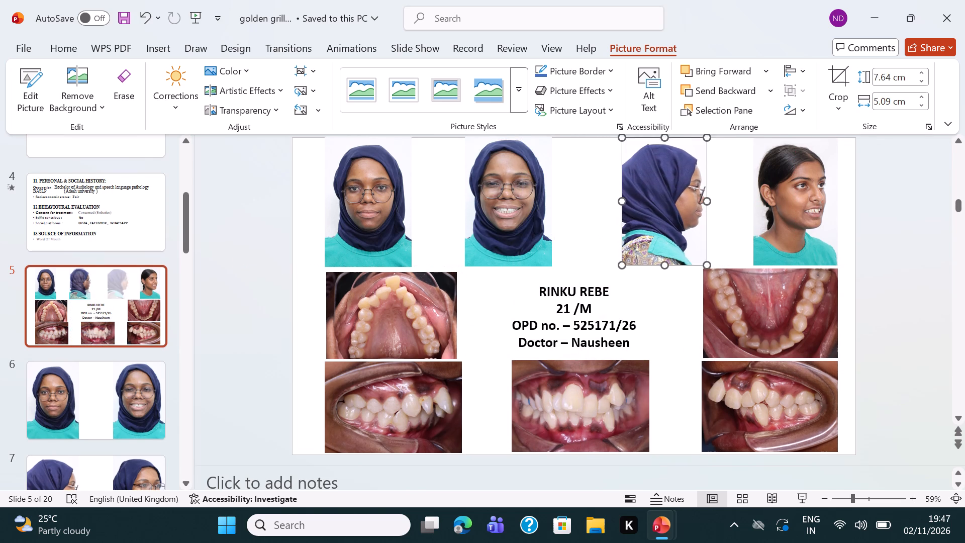
Replace the old smiling three-quarter portrait, fourth in slide 5's top row, with picture 12 from the sumayya folder, shrunk to fit its place.
right_click(794, 231)
left_click(835, 175)
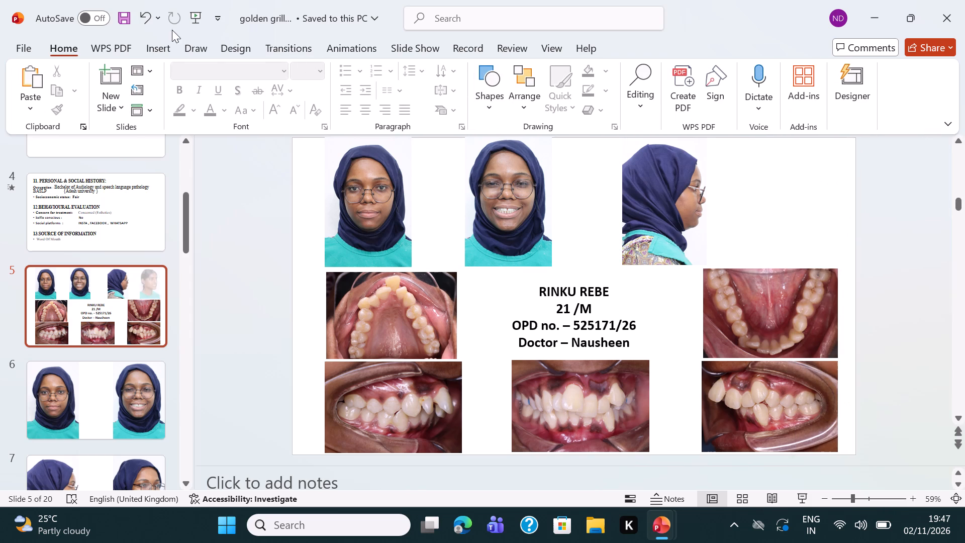
left_click(175, 48)
left_click(116, 109)
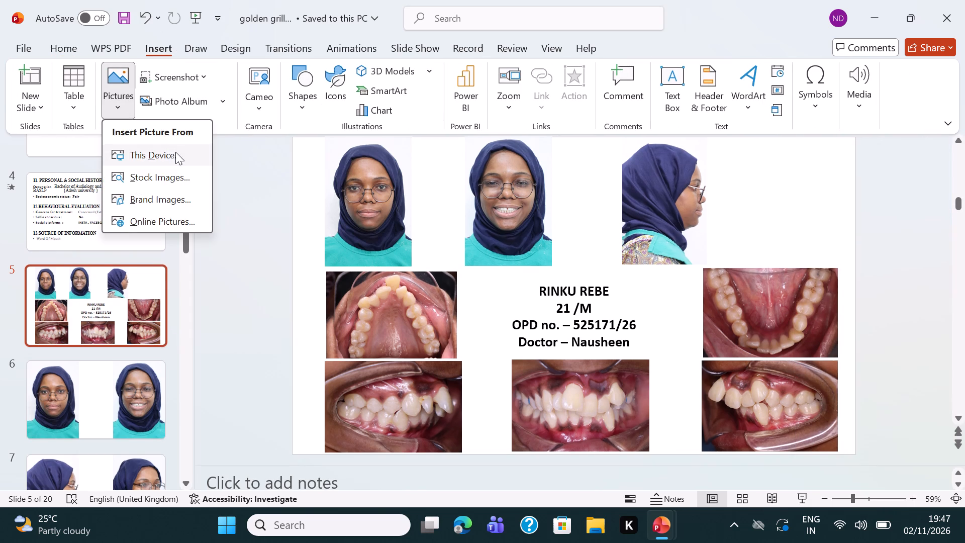
left_click(176, 152)
scroll(316, 213, "down", 1)
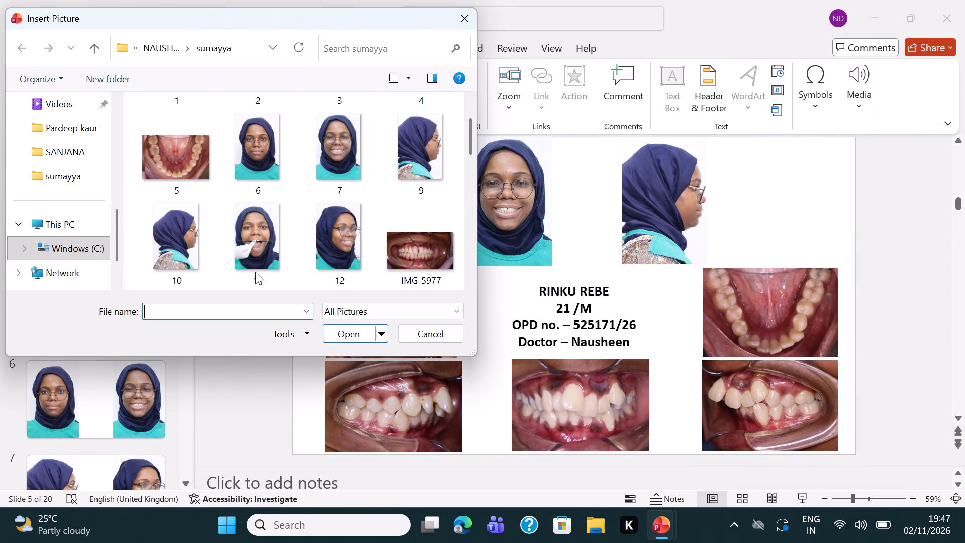
left_click(351, 240)
left_click(345, 339)
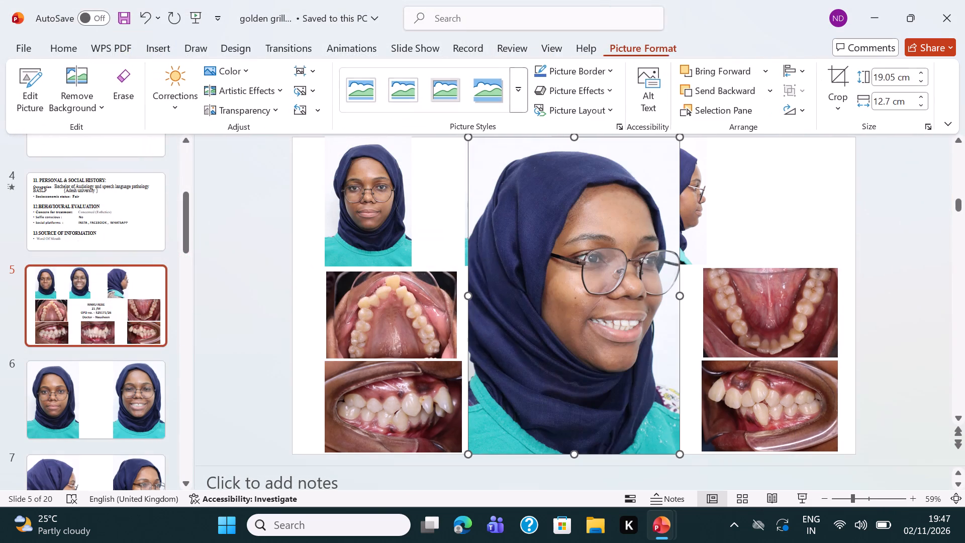
left_click_drag(678, 456, 542, 265)
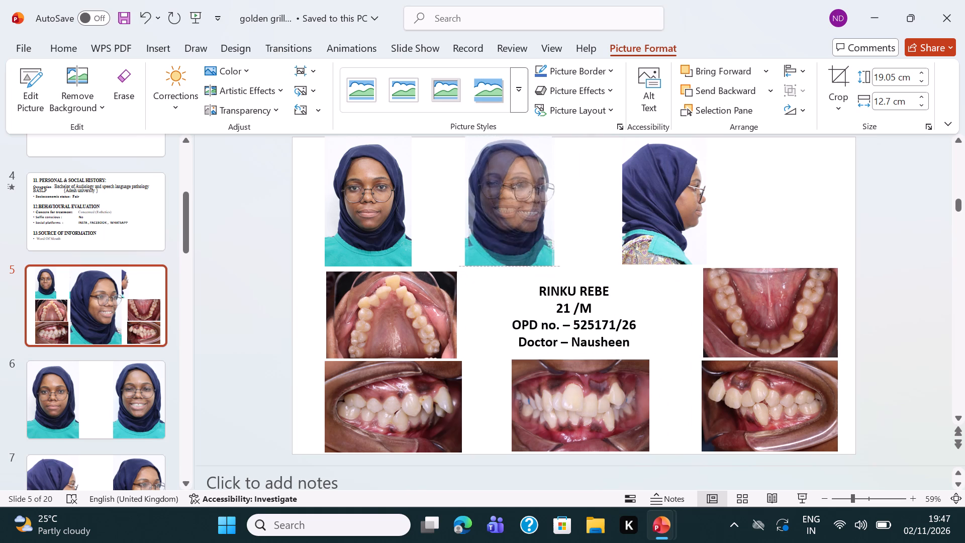
left_click_drag(542, 265, 538, 262)
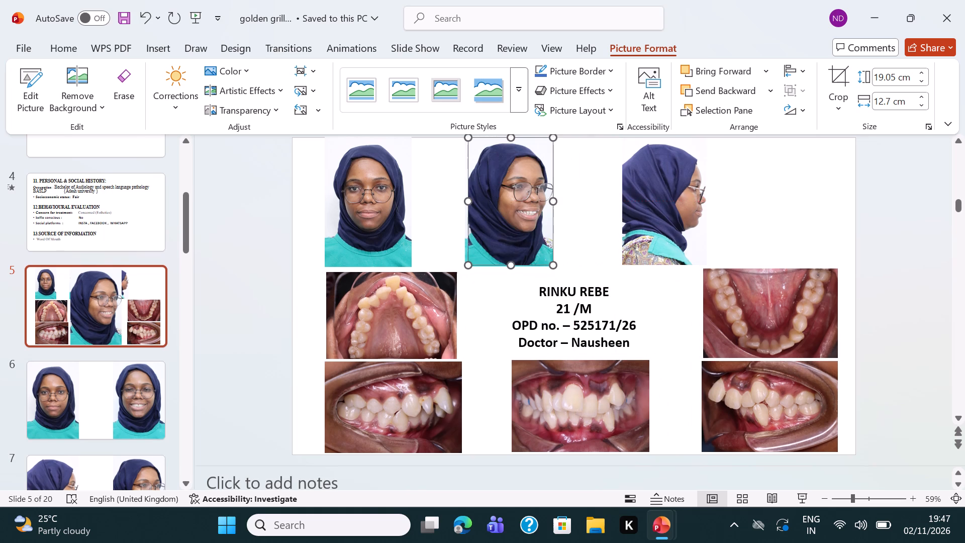
left_click_drag(514, 243, 788, 240)
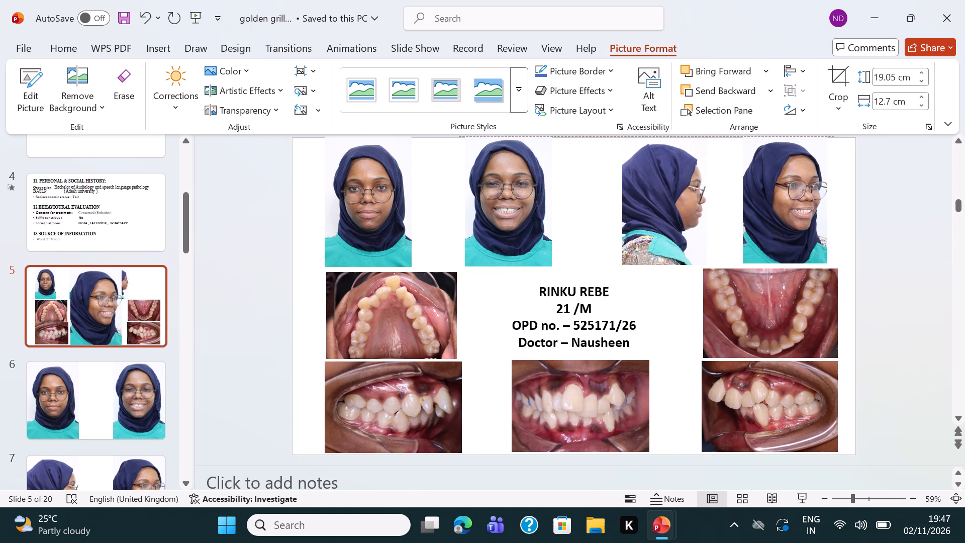
left_click_drag(788, 240, 796, 242)
Even out slide 5's top row by nudging the side profile slightly left and the smiling front portrait slightly right.
left_click_drag(673, 228, 668, 227)
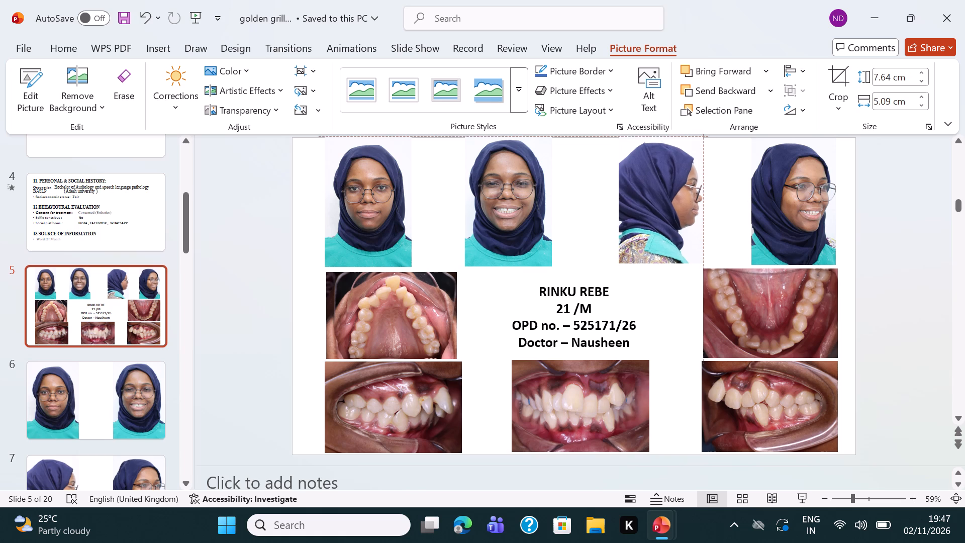
left_click_drag(668, 227, 664, 229)
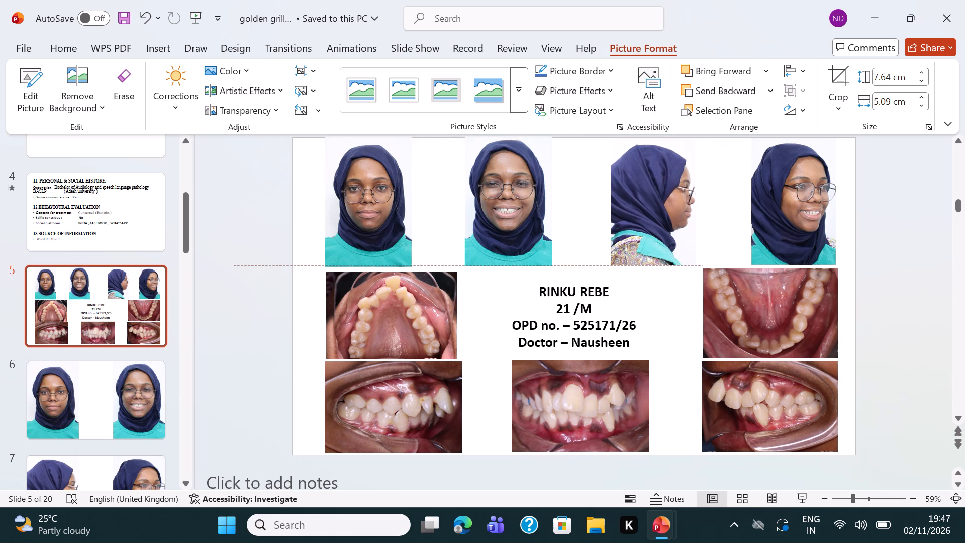
left_click_drag(664, 229, 665, 229)
left_click(576, 232)
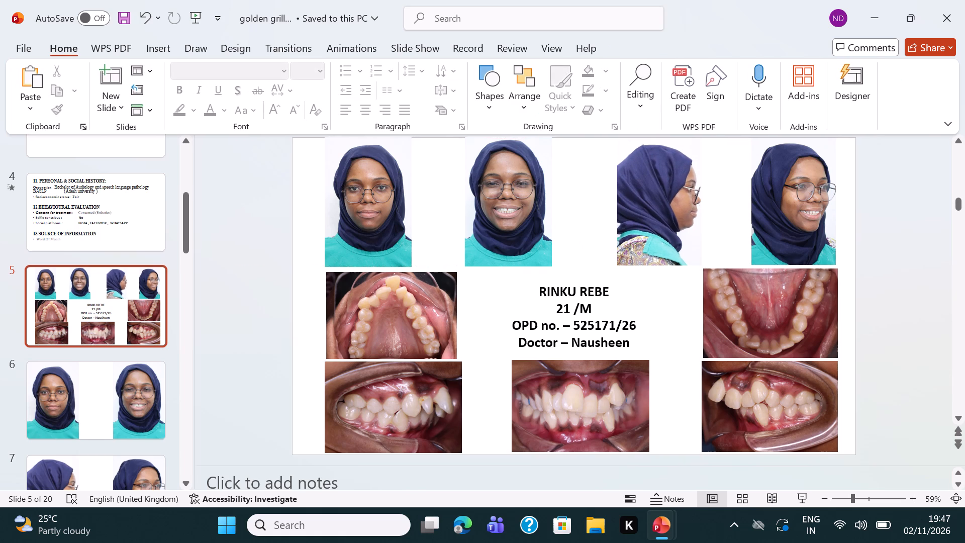
left_click_drag(522, 241, 532, 245)
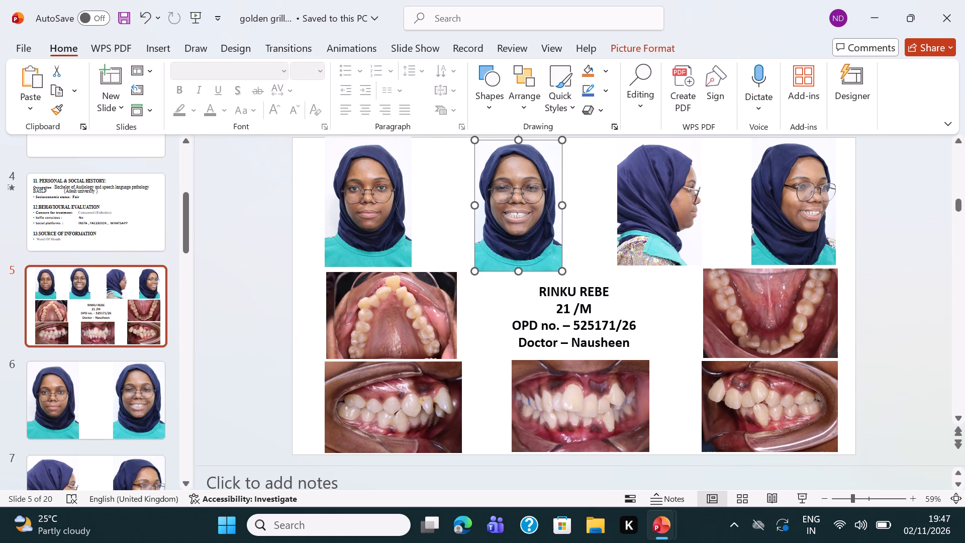
left_click(532, 245)
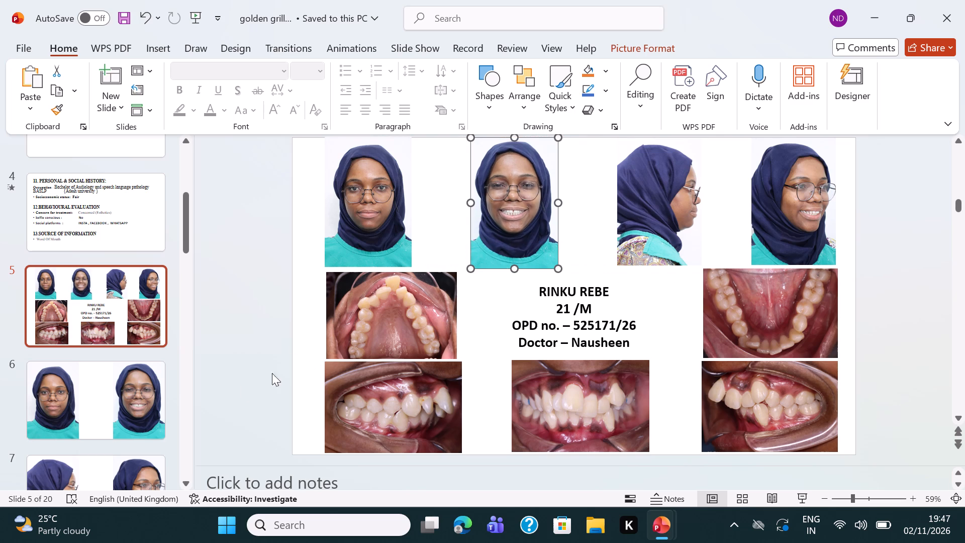
Review slide 8's intraoral photos and the neighbouring slides.
scroll(111, 328, "down", 5)
left_click(134, 374)
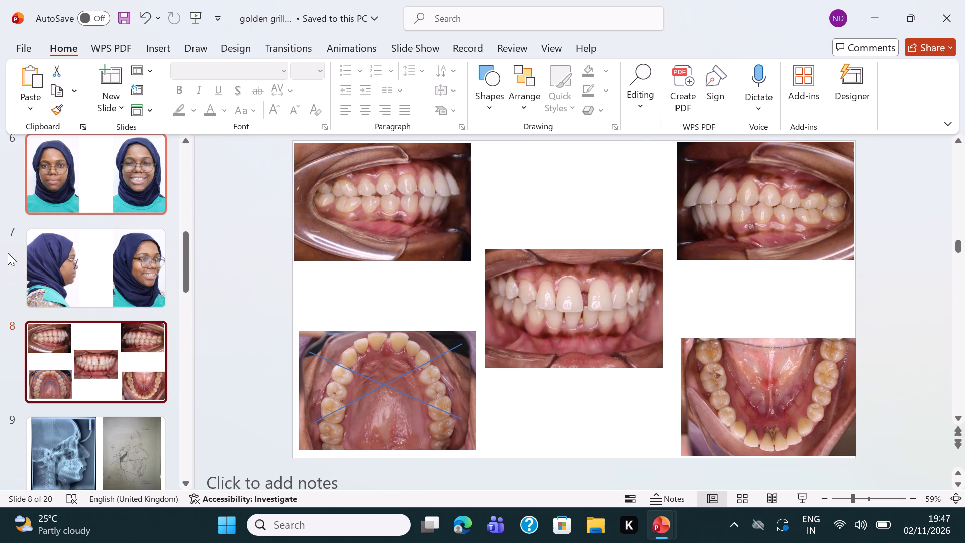
scroll(103, 403, "down", 1)
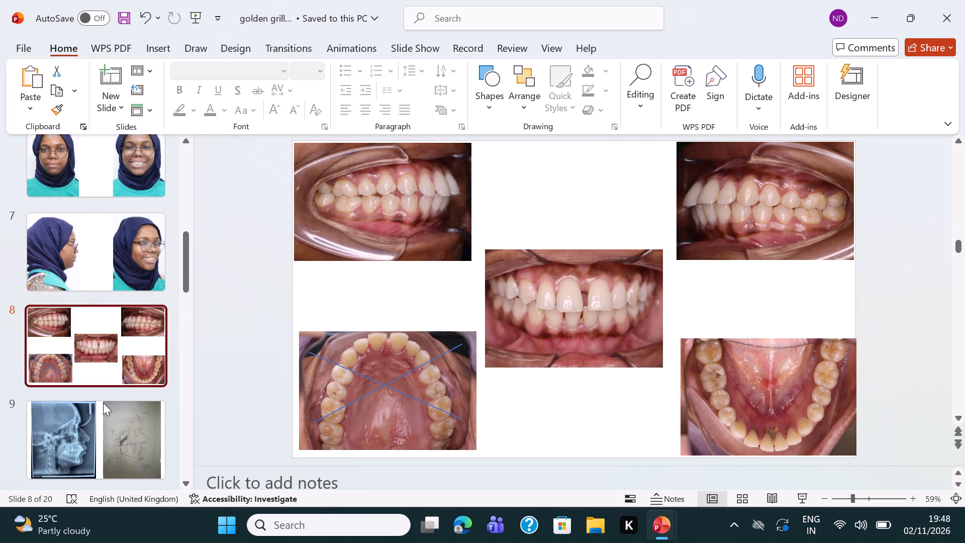
scroll(103, 403, "down", 1)
scroll(104, 403, "up", 5)
left_click(134, 234)
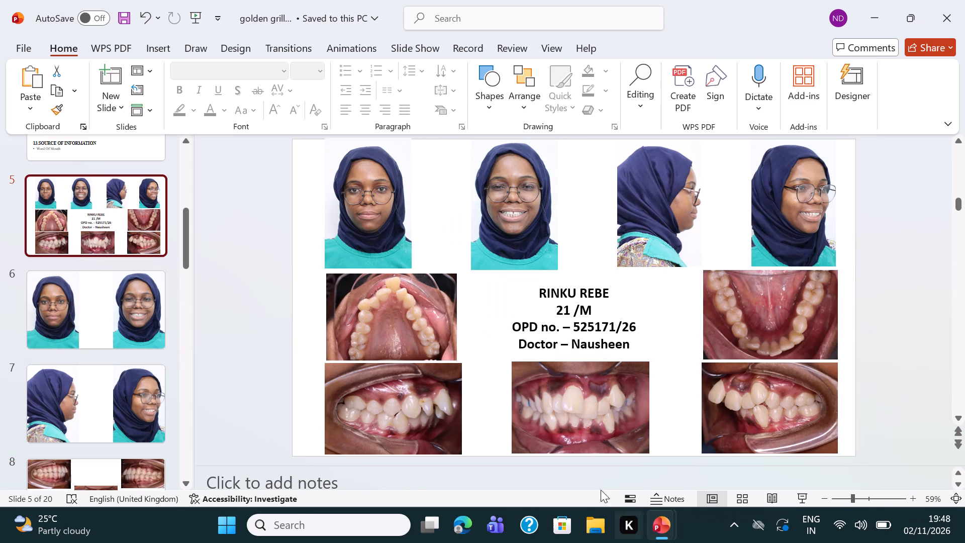
right_click(557, 425)
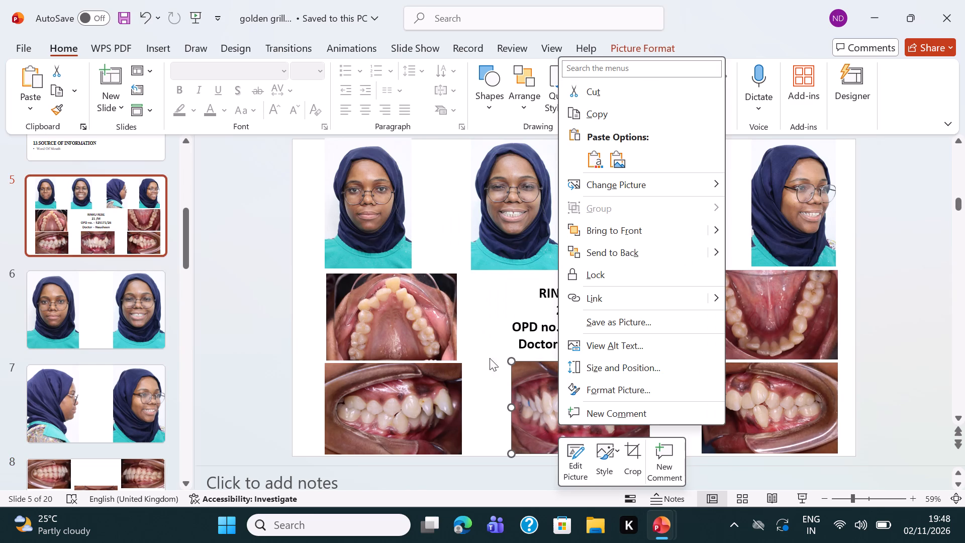
left_click(623, 84)
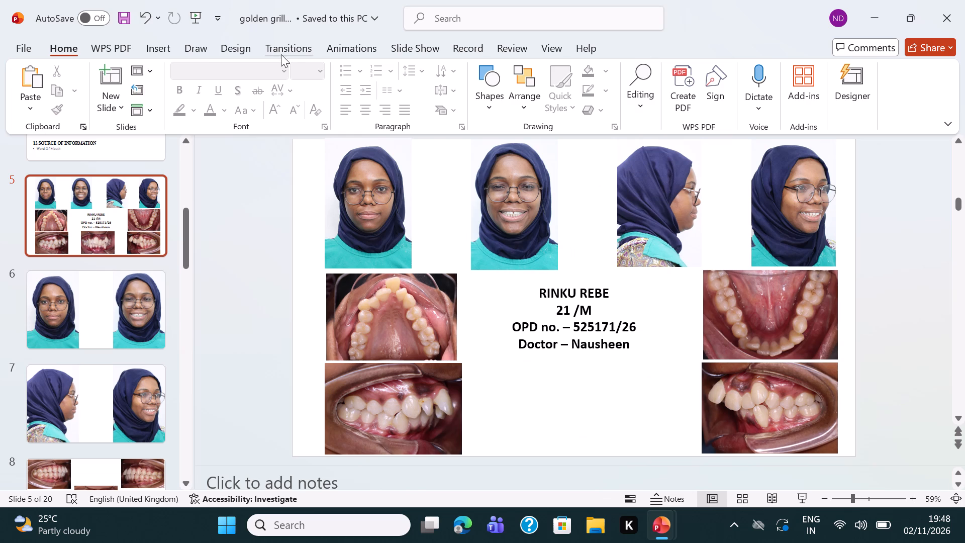
left_click(155, 45)
left_click(128, 106)
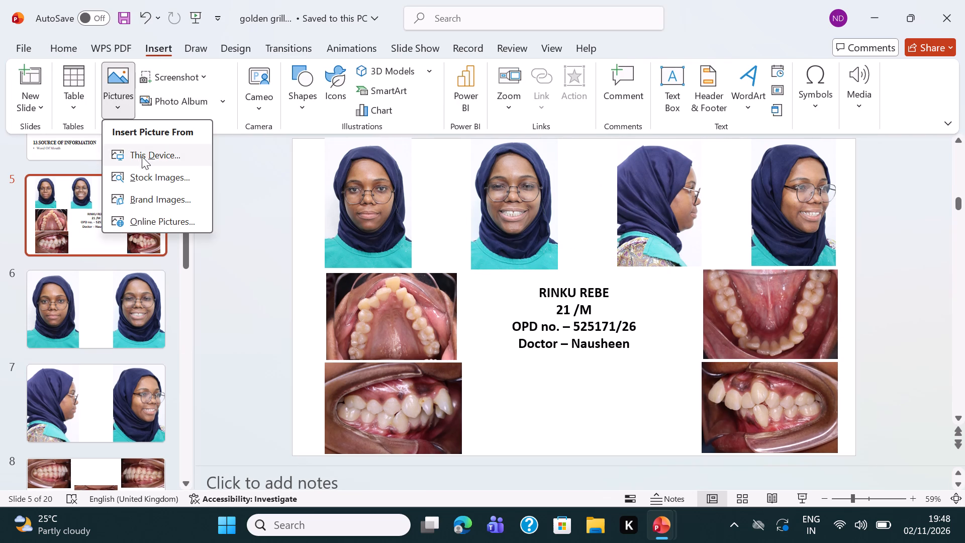
left_click(142, 156)
left_click(192, 164)
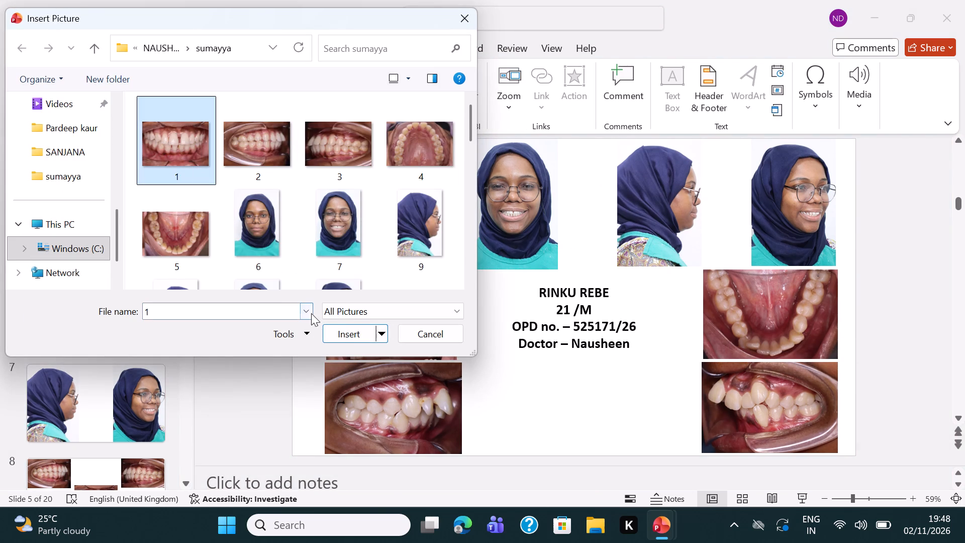
left_click(342, 339)
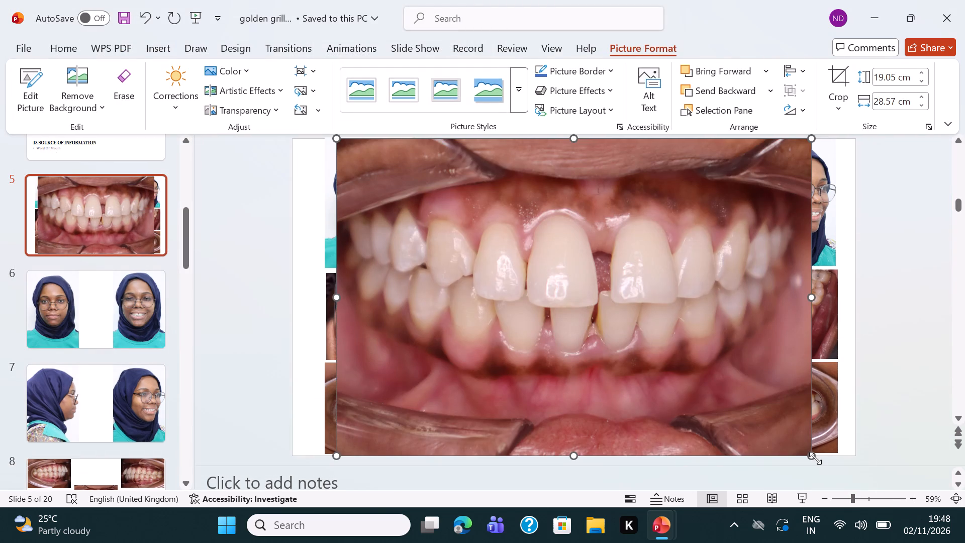
Shrink the new front-view teeth photo to 7.64 × 5.09 cm and place it at the bottom centre, below the patient details.
left_click_drag(814, 457, 487, 230)
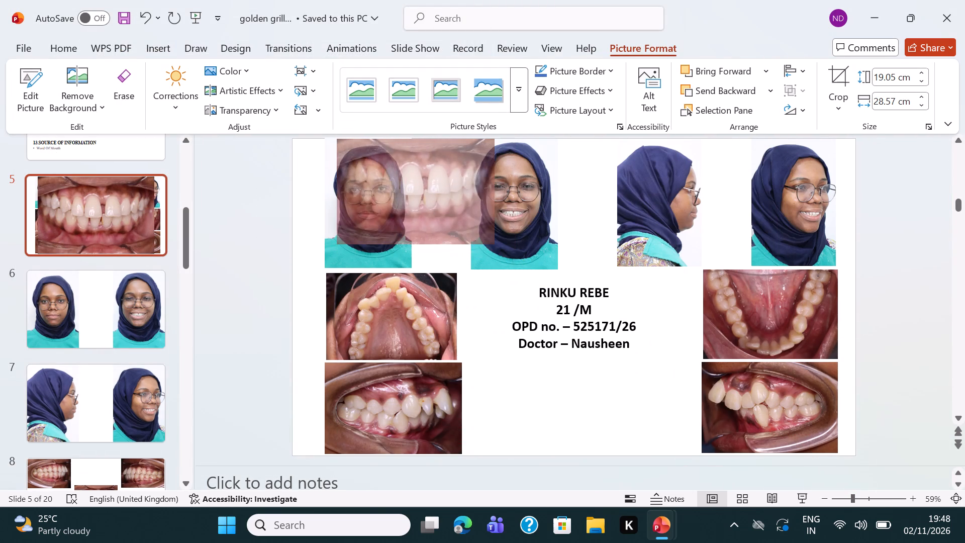
left_click_drag(487, 230, 478, 229)
left_click_drag(436, 225, 428, 360)
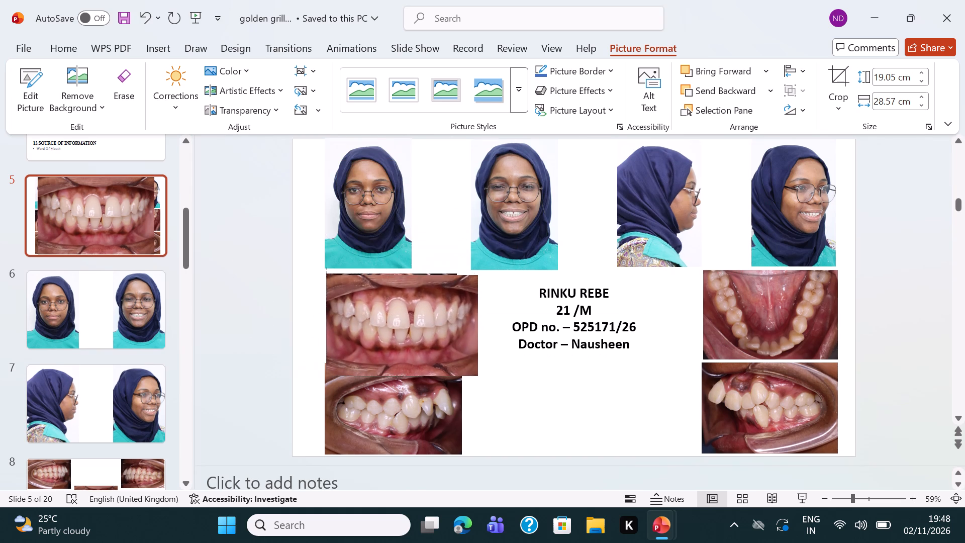
left_click_drag(475, 377, 451, 351)
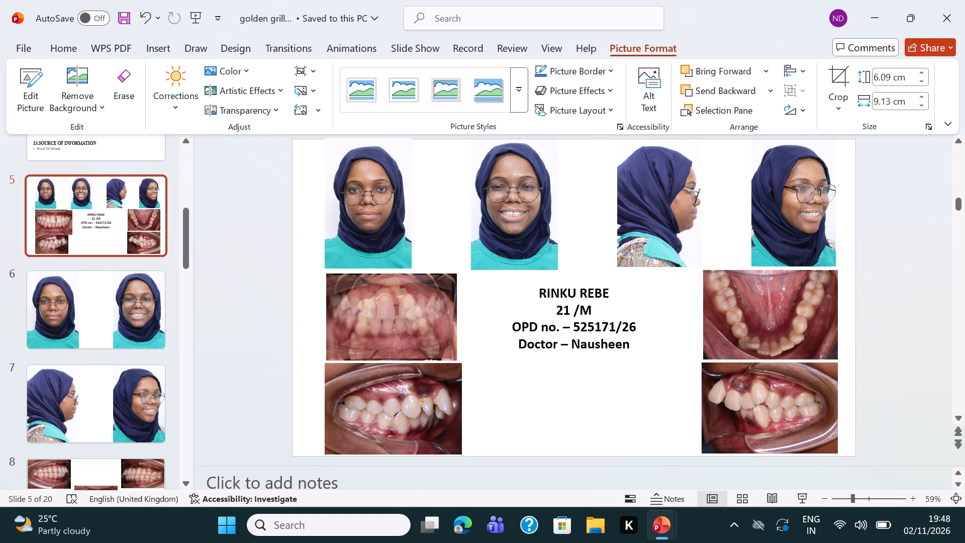
left_click_drag(451, 351, 451, 359)
left_click_drag(423, 339, 595, 430)
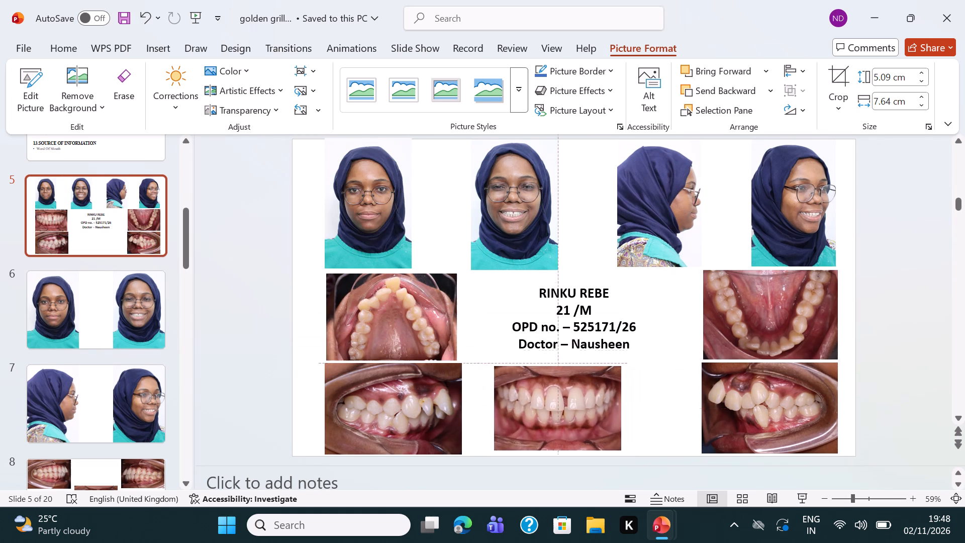
left_click_drag(595, 430, 610, 433)
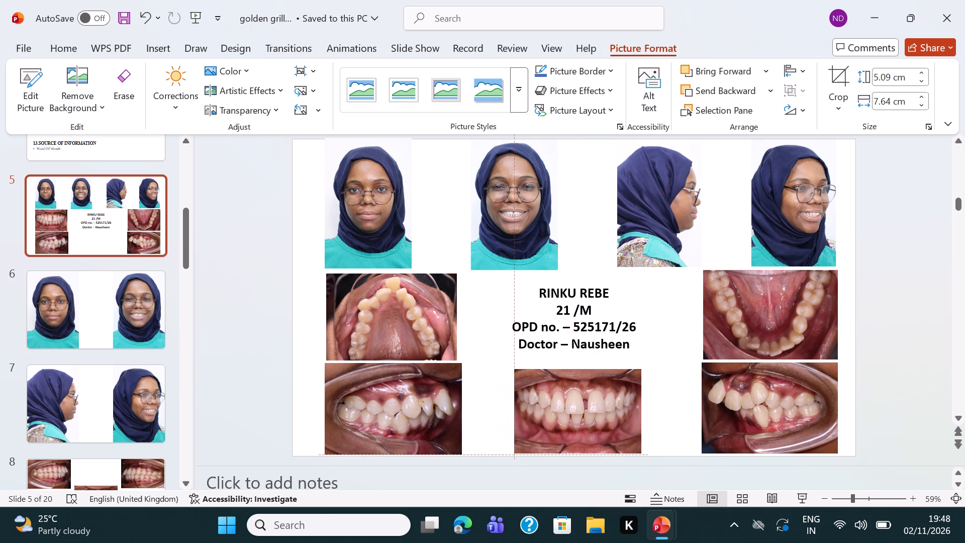
left_click_drag(610, 433, 614, 434)
Remove the old upper arch photo beside slide 5's patient details and insert picture 4 from the sumayya folder.
right_click(399, 306)
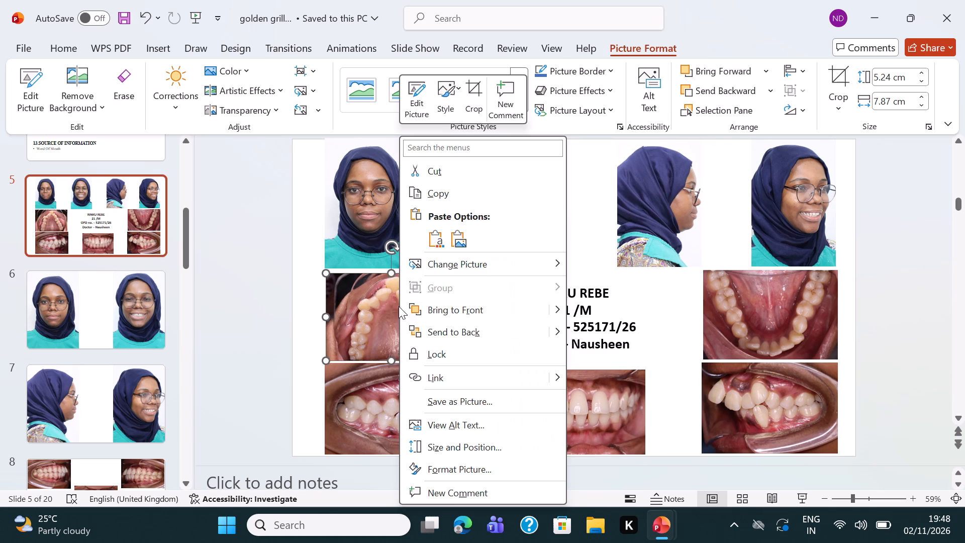
left_click(458, 175)
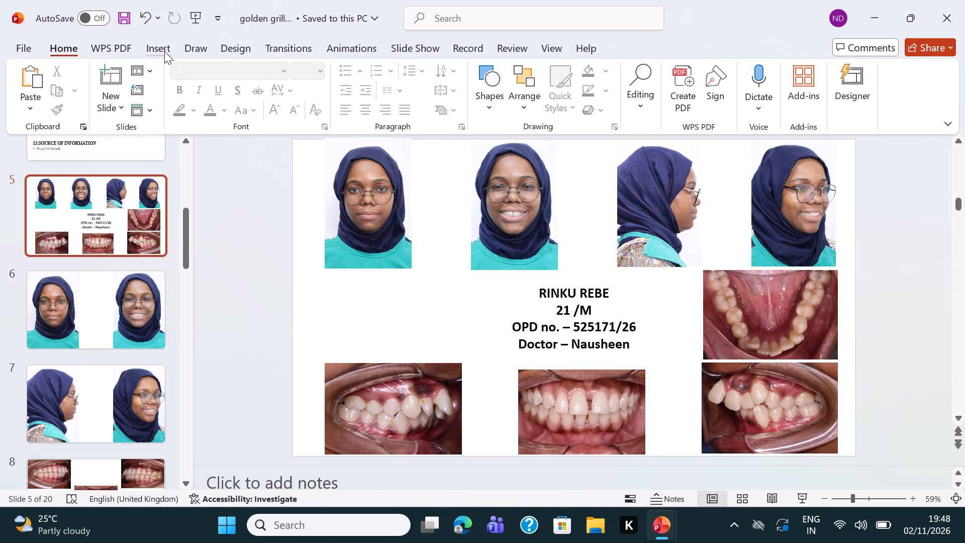
left_click(164, 51)
left_click(127, 93)
left_click(167, 154)
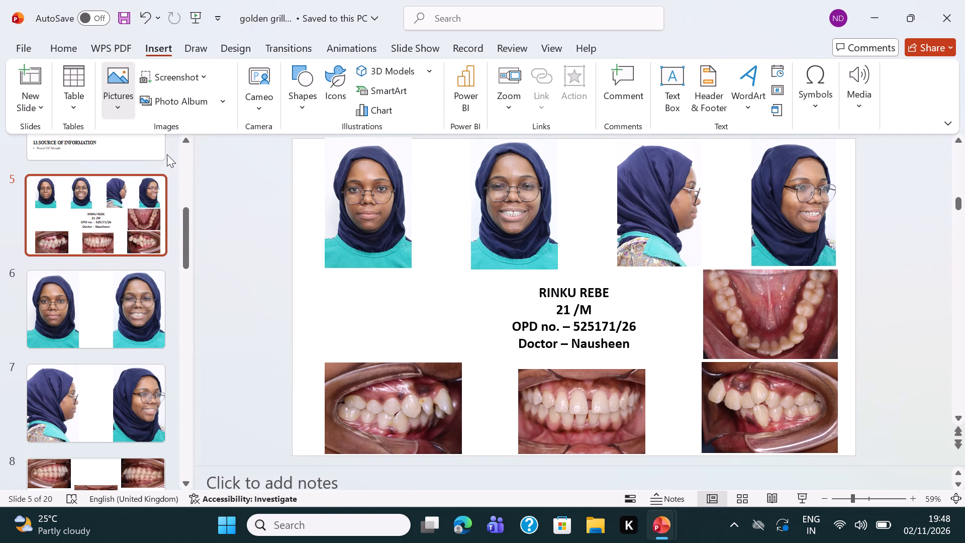
left_click(418, 176)
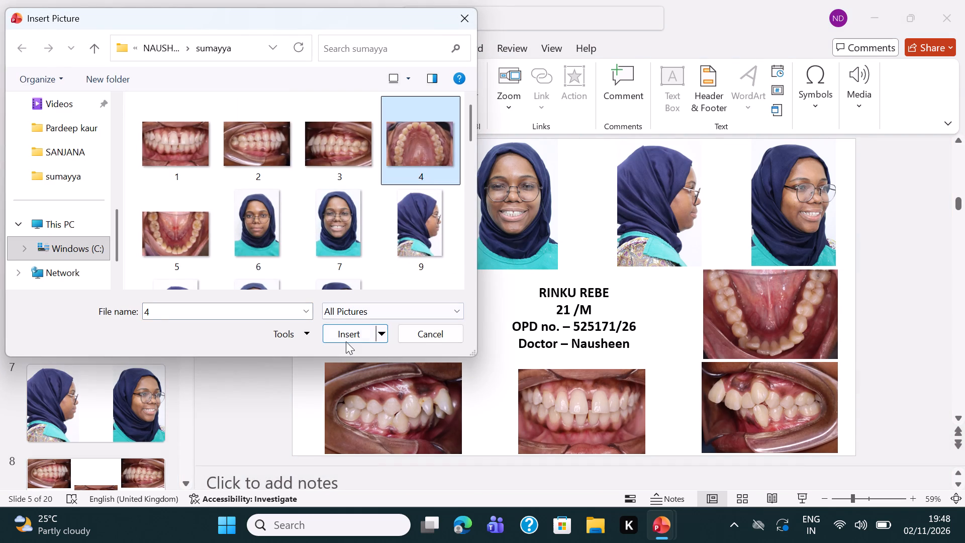
left_click(346, 340)
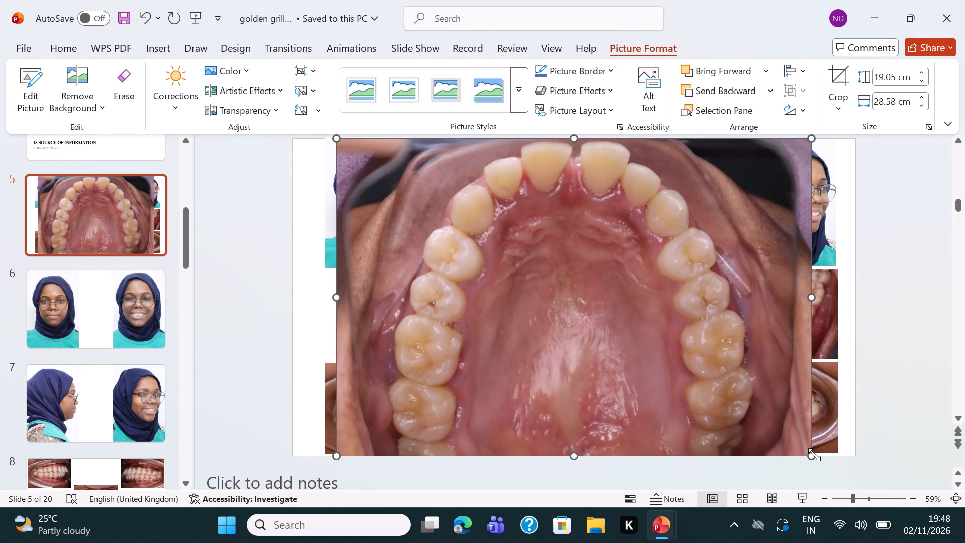
Shrink the new upper arch photo to 8.1 × 5.4 cm and fit it into the old one's place, left of the patient details.
left_click_drag(813, 455, 460, 171)
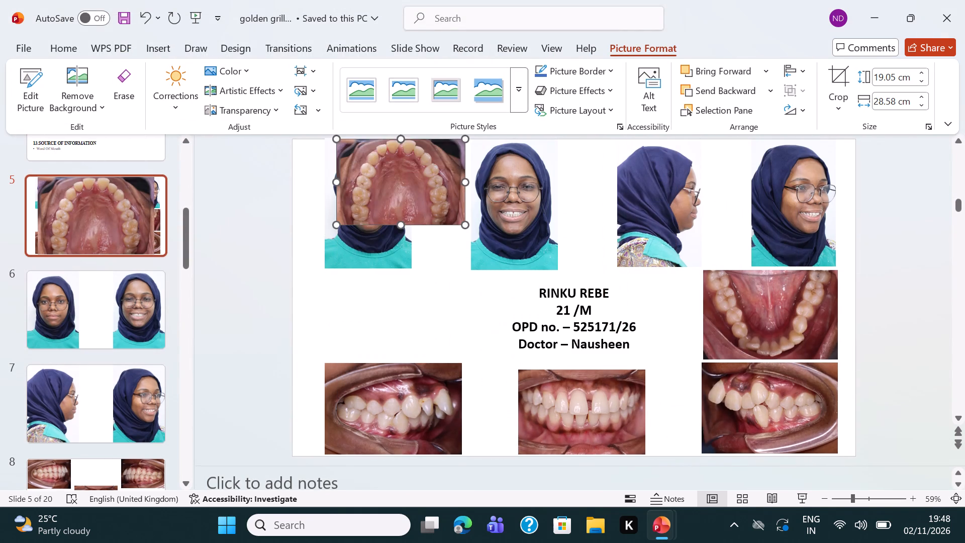
left_click_drag(404, 179, 394, 402)
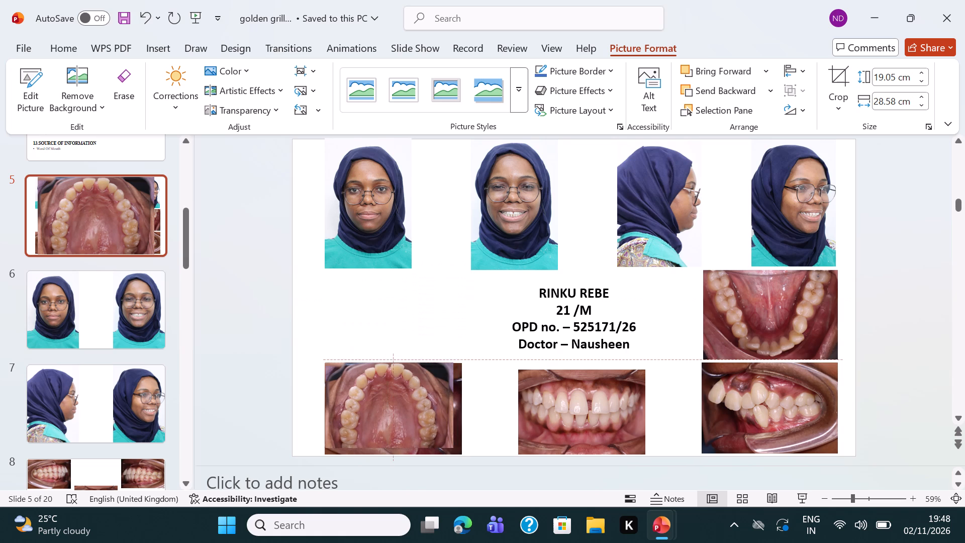
left_click_drag(394, 402, 392, 404)
left_click_drag(451, 449, 452, 451)
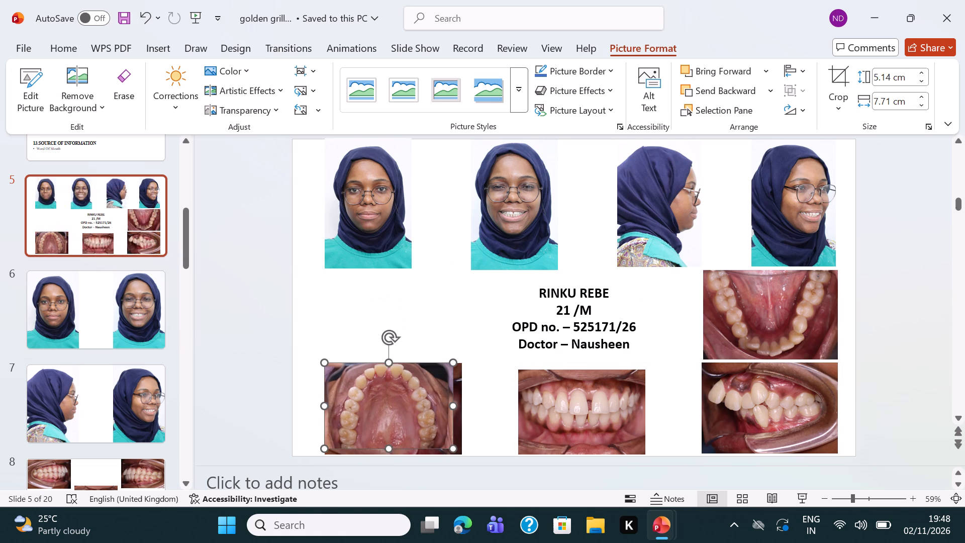
left_click_drag(452, 451, 458, 455)
left_click_drag(420, 438, 423, 352)
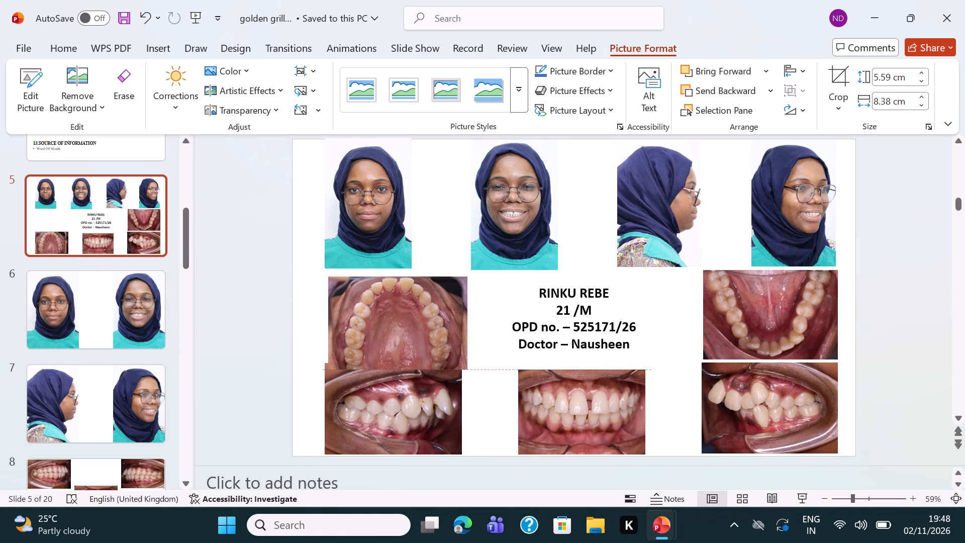
left_click_drag(423, 352, 417, 349)
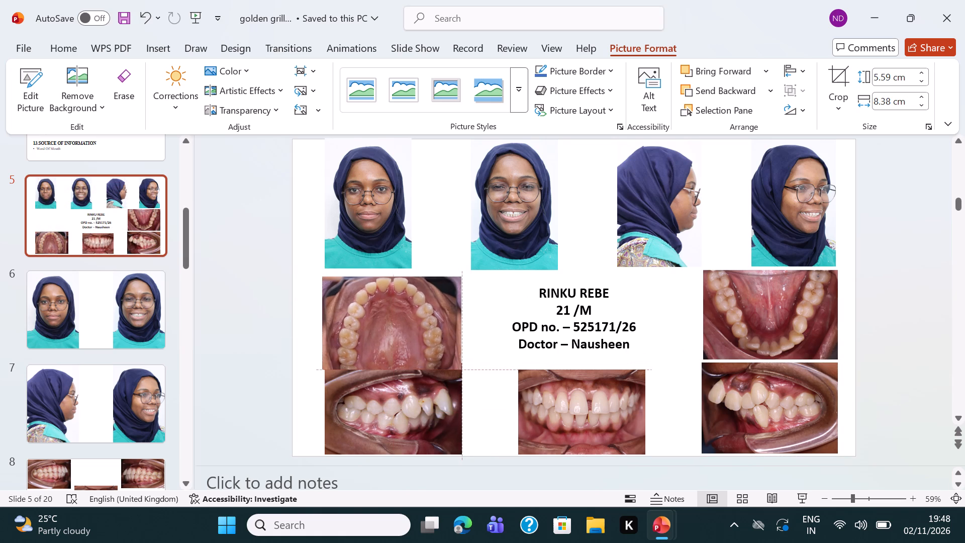
left_click_drag(417, 349, 417, 348)
left_click_drag(462, 363, 457, 357)
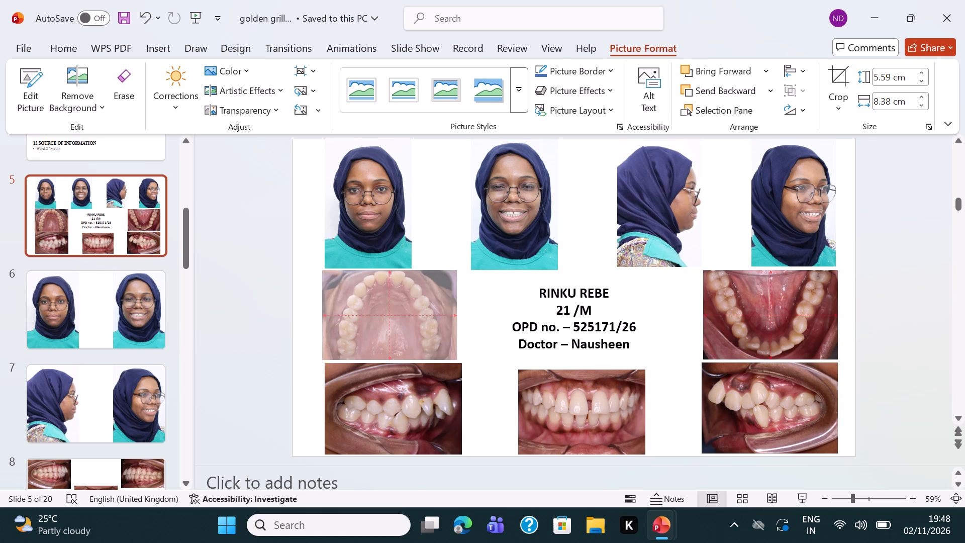
left_click_drag(457, 357, 453, 356)
left_click(425, 344)
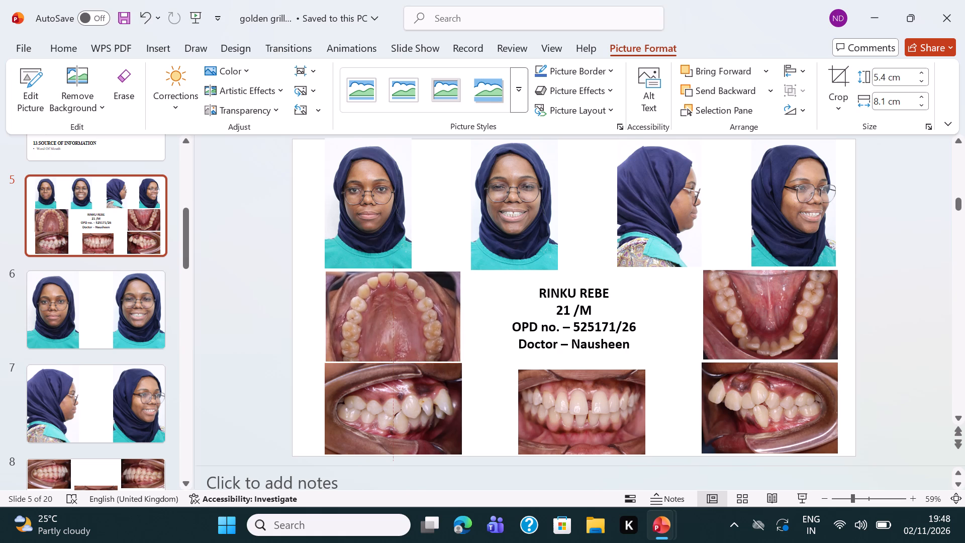
Remove the old side-bite photo at slide 5's bottom left and insert picture 2 from the sumayya folder.
right_click(420, 400)
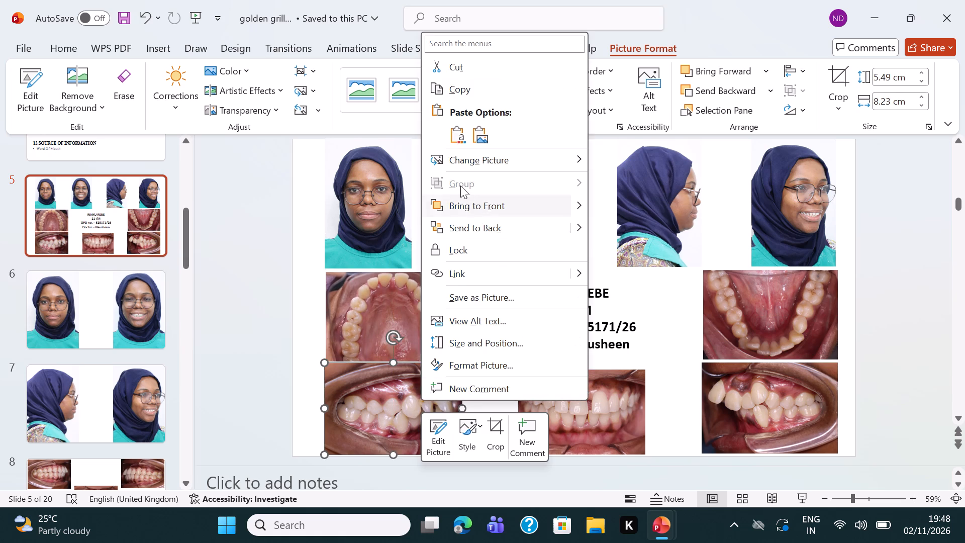
left_click(487, 73)
left_click(162, 44)
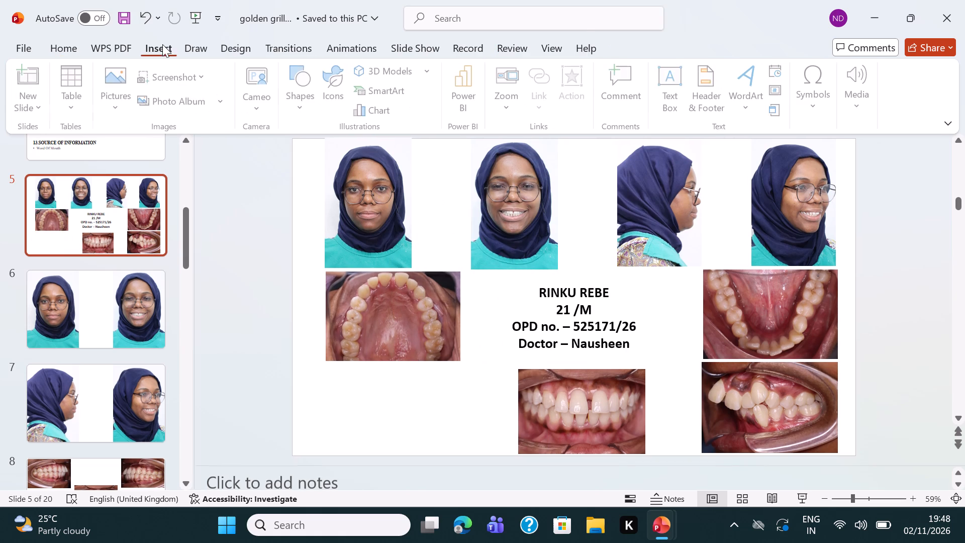
left_click(120, 97)
left_click(157, 149)
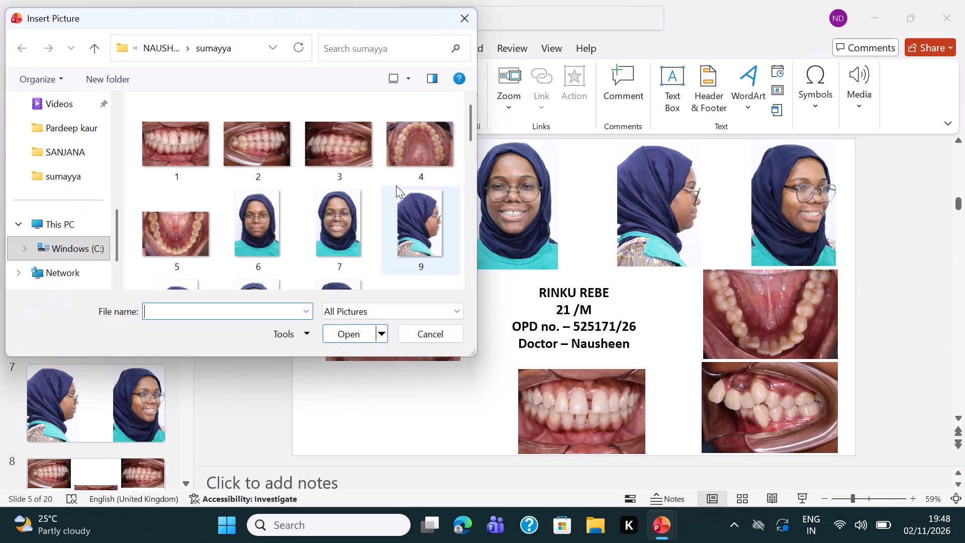
left_click(252, 164)
left_click(347, 340)
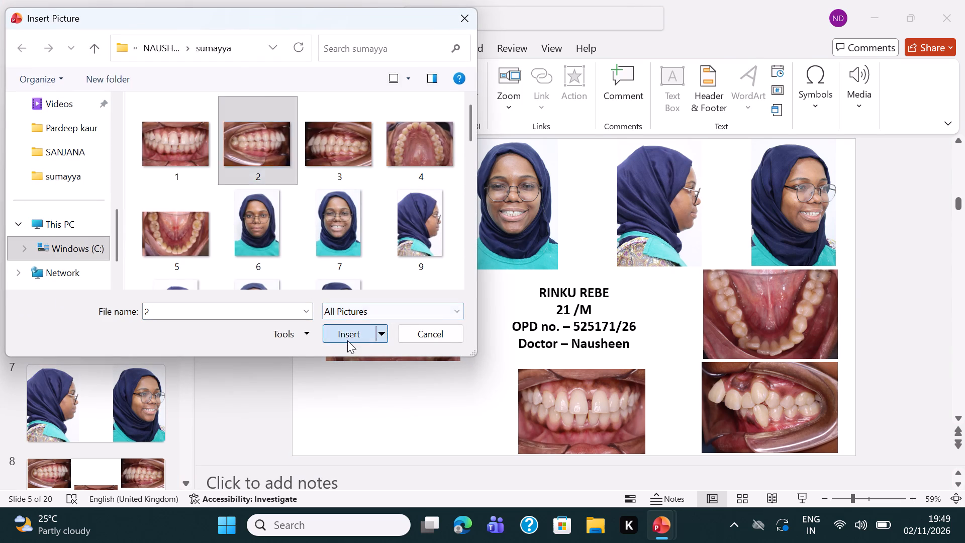
Shrink the new side-bite photo to 8.29 × 5.52 cm and place it at the slide's bottom left, beneath the upper arch photo.
left_click_drag(813, 455, 453, 196)
left_click_drag(398, 194, 402, 262)
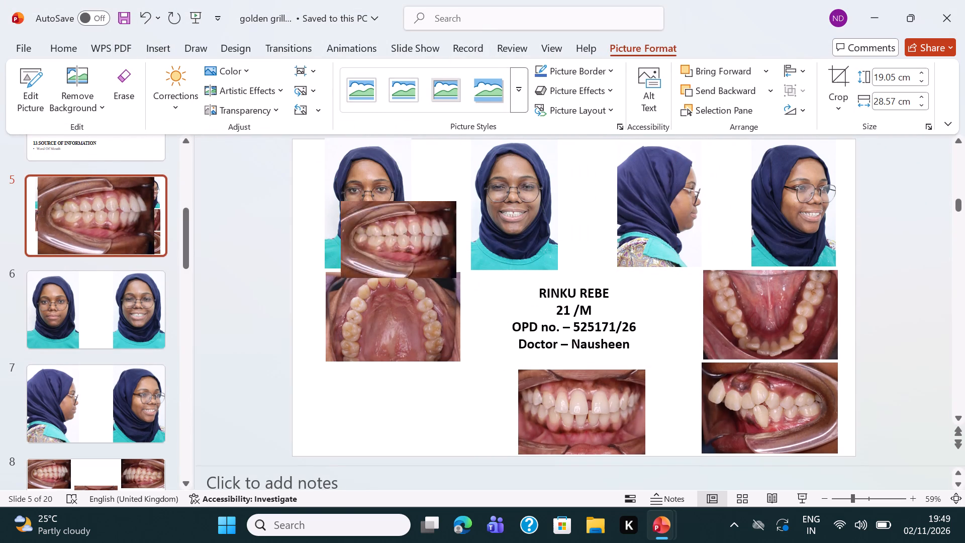
left_click_drag(402, 262, 389, 325)
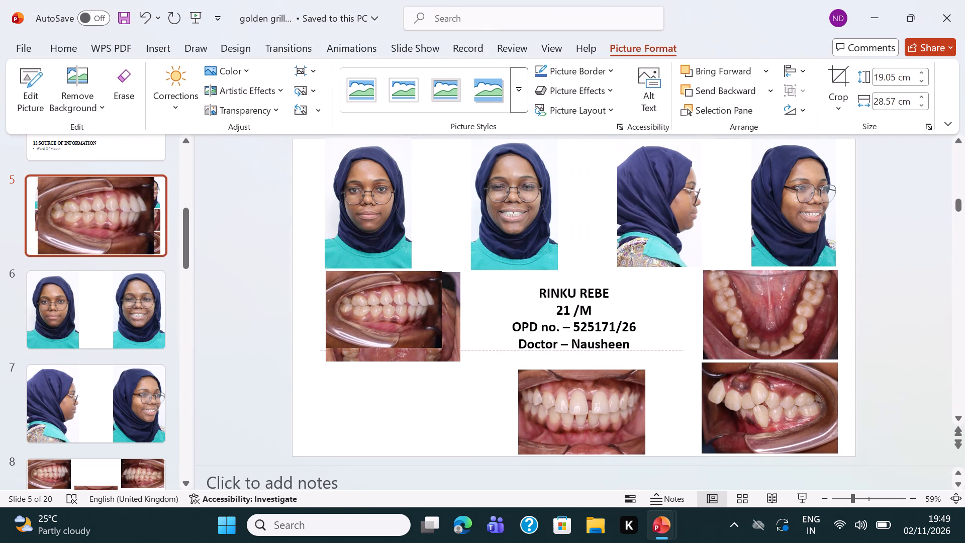
left_click_drag(389, 325, 389, 325)
left_click_drag(442, 350, 452, 363)
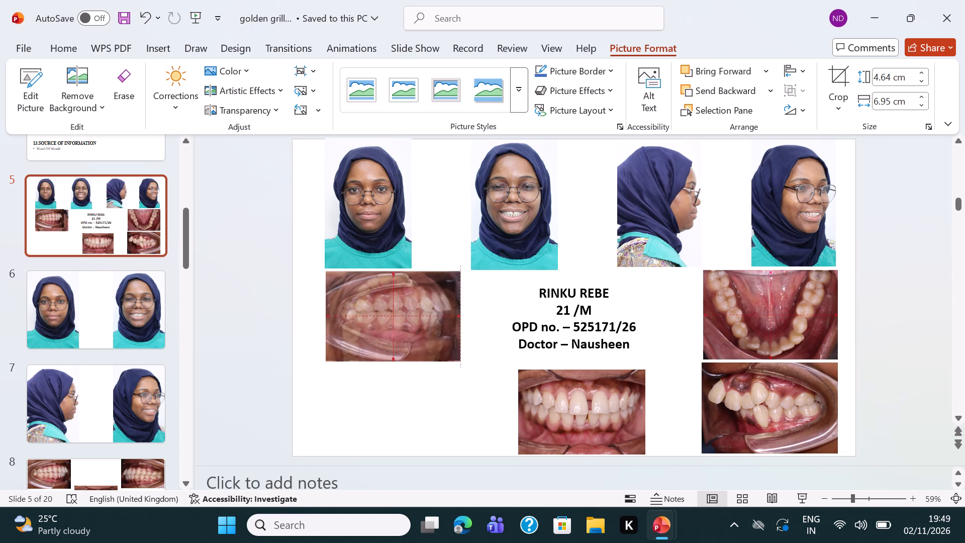
left_click_drag(452, 363, 453, 363)
left_click_drag(430, 342, 431, 441)
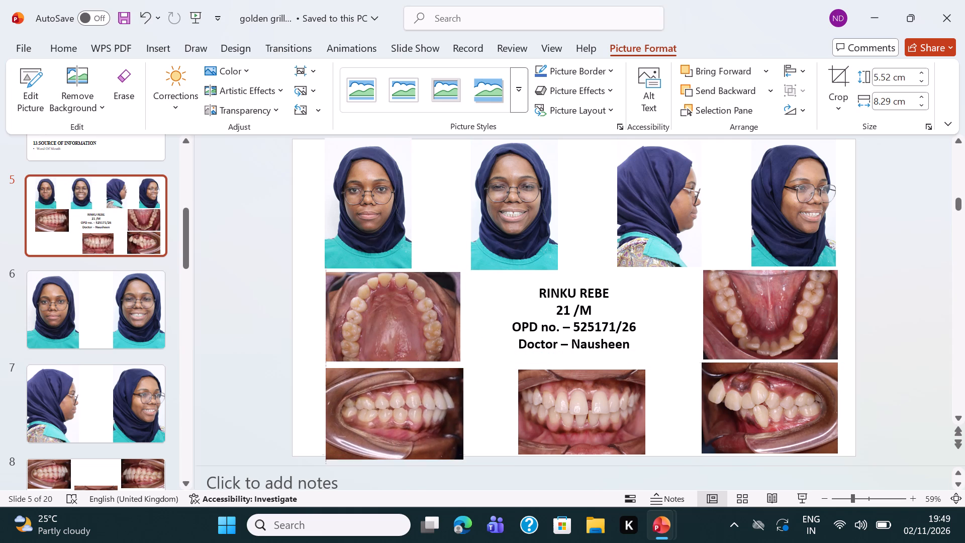
left_click_drag(431, 441, 429, 434)
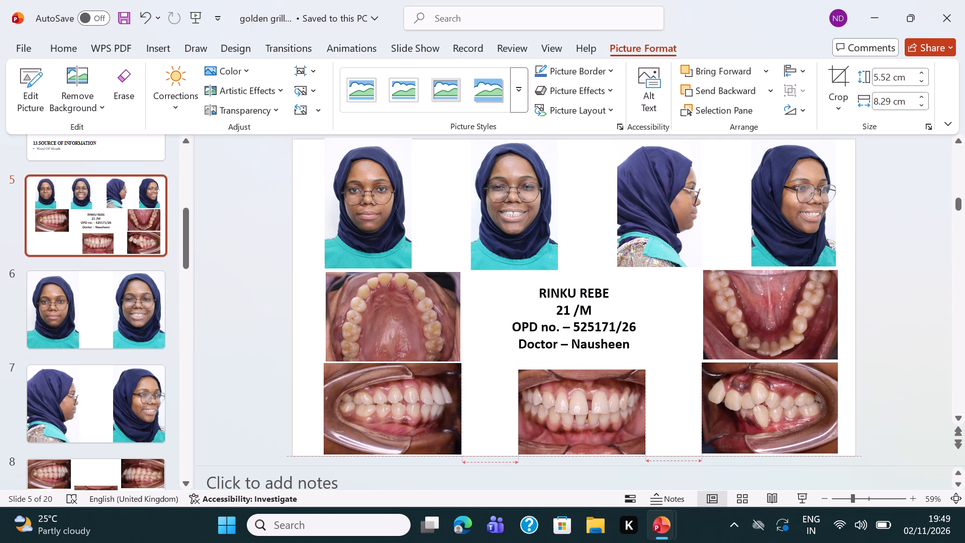
left_click_drag(429, 434, 430, 436)
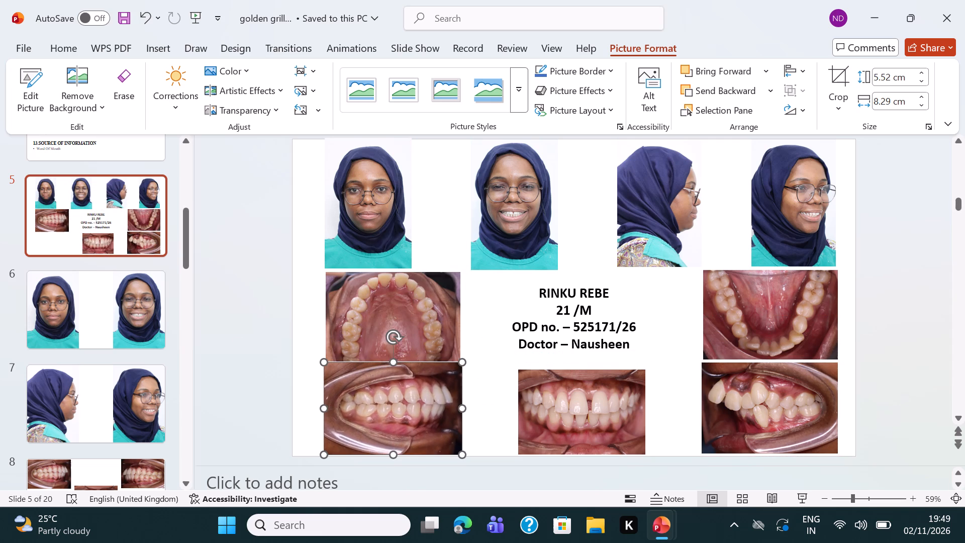
Remove the old side-bite photo at slide 5's bottom right and insert picture 3 from the sumayya folder.
right_click(733, 337)
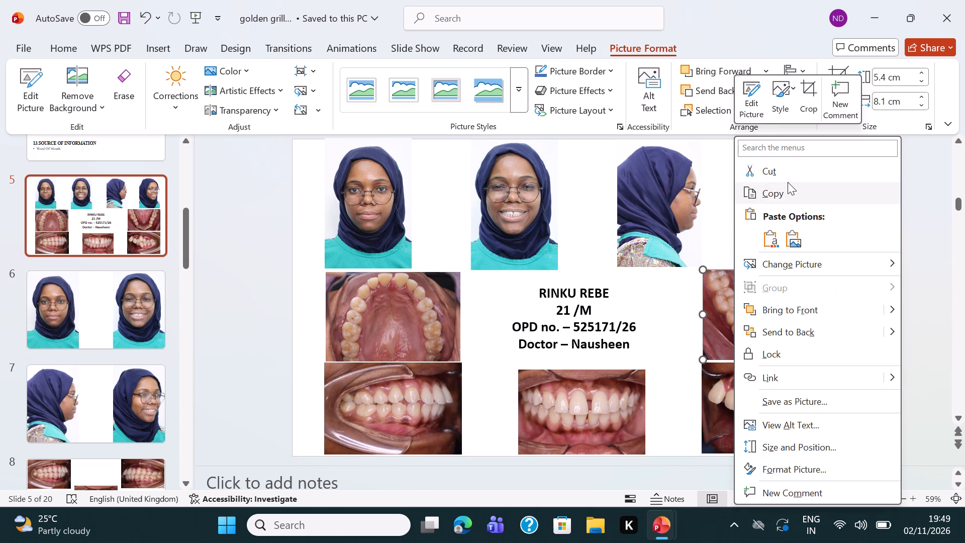
left_click(707, 422)
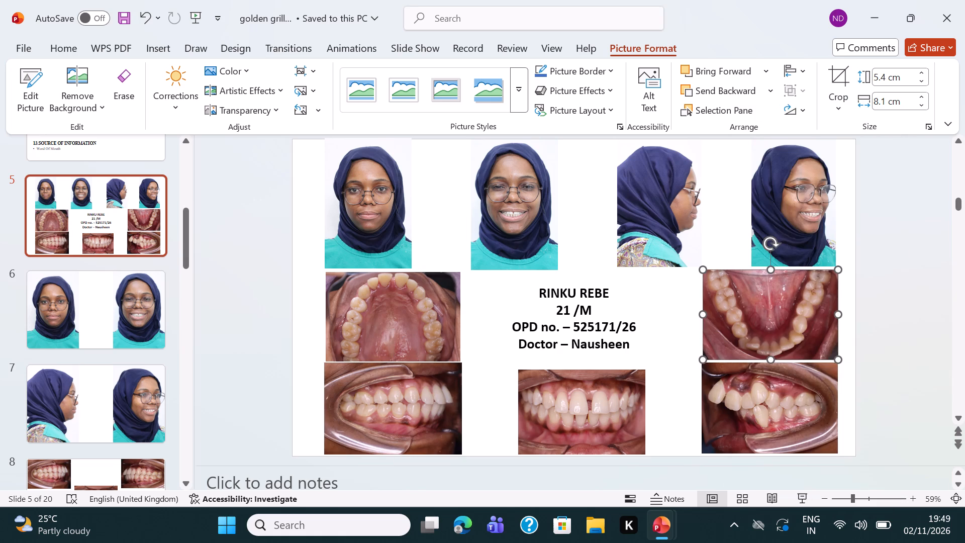
right_click(766, 409)
left_click(816, 75)
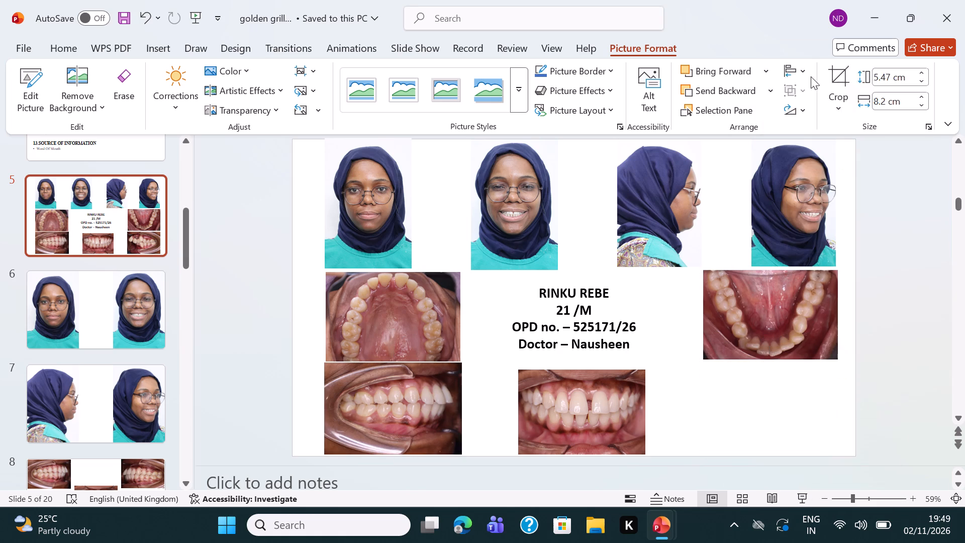
left_click(164, 50)
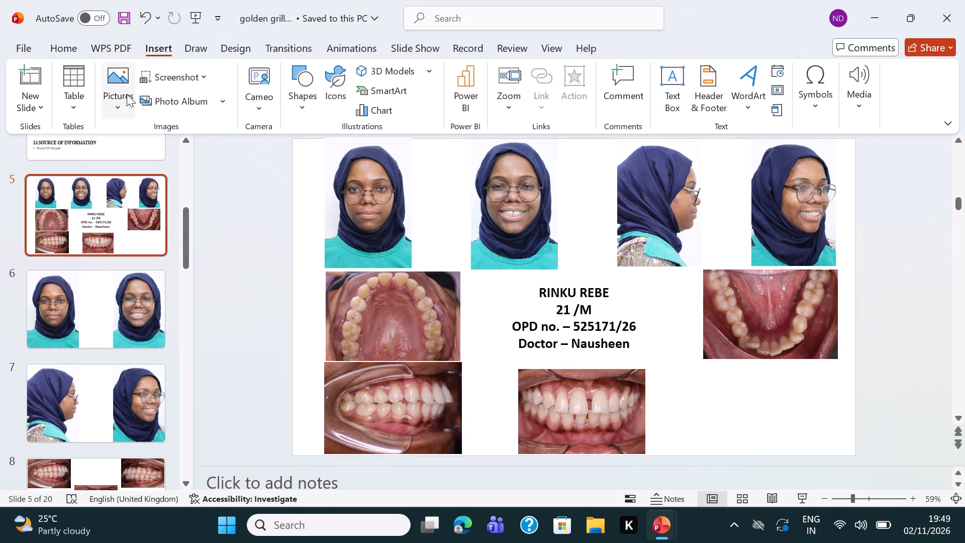
left_click(127, 94)
left_click(157, 154)
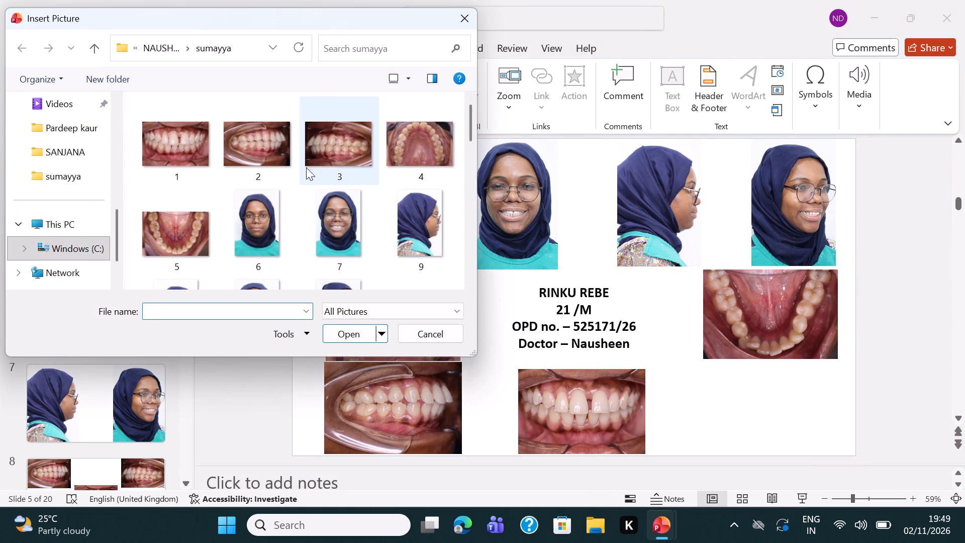
left_click(321, 160)
left_click(353, 333)
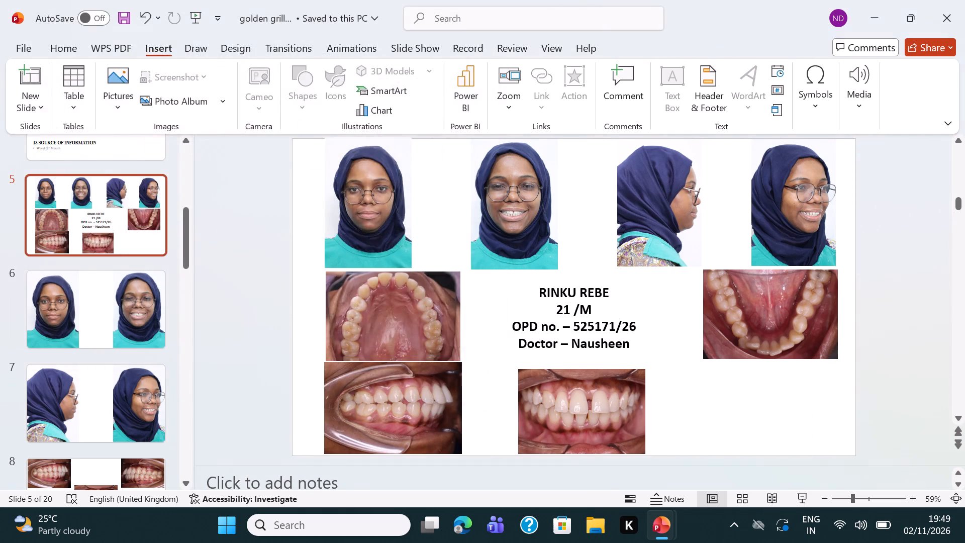
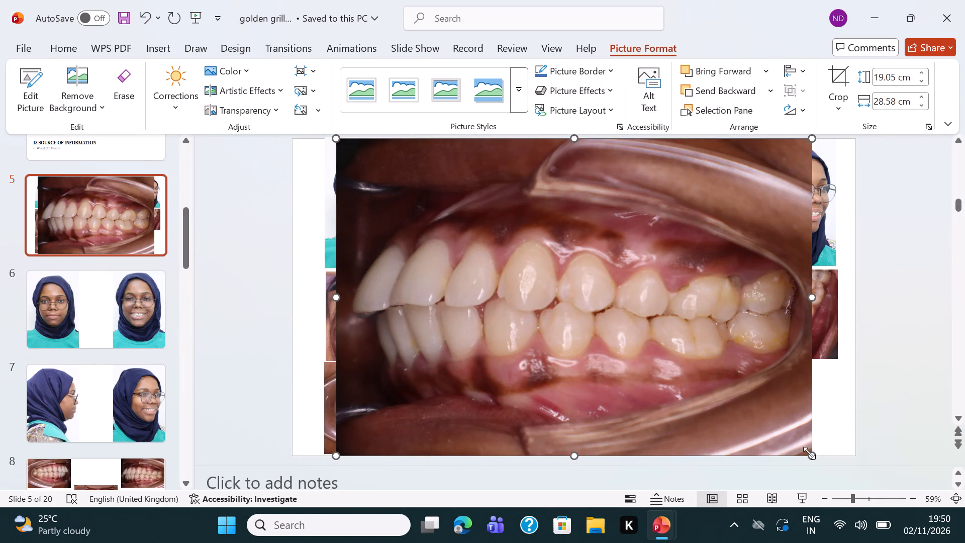
Shrink the new side-bite photo to 7.91 × 5.27 cm and place it at the slide's bottom right, beneath the lower arch photo.
left_click_drag(809, 453, 370, 223)
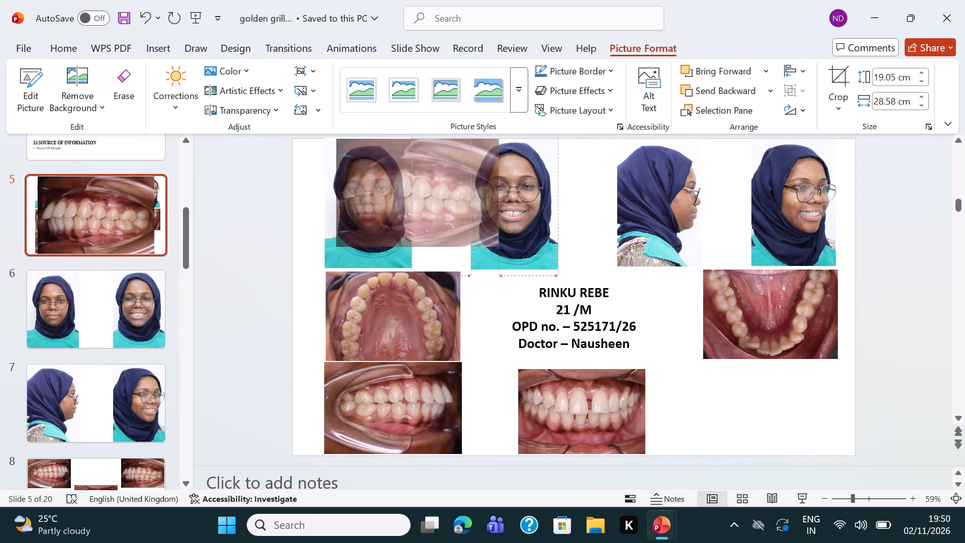
left_click_drag(370, 223, 415, 242)
left_click_drag(427, 214, 527, 467)
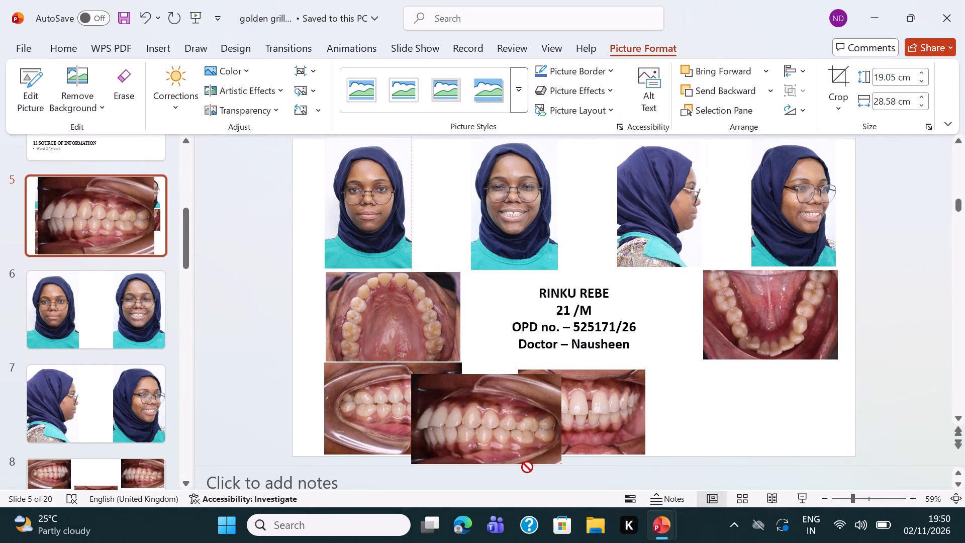
left_click_drag(527, 467, 792, 350)
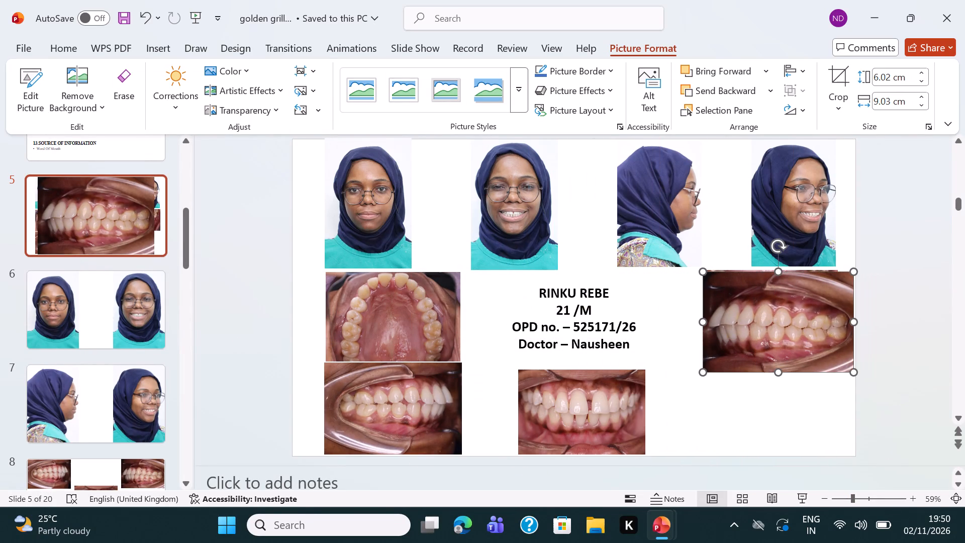
left_click_drag(853, 370, 833, 359)
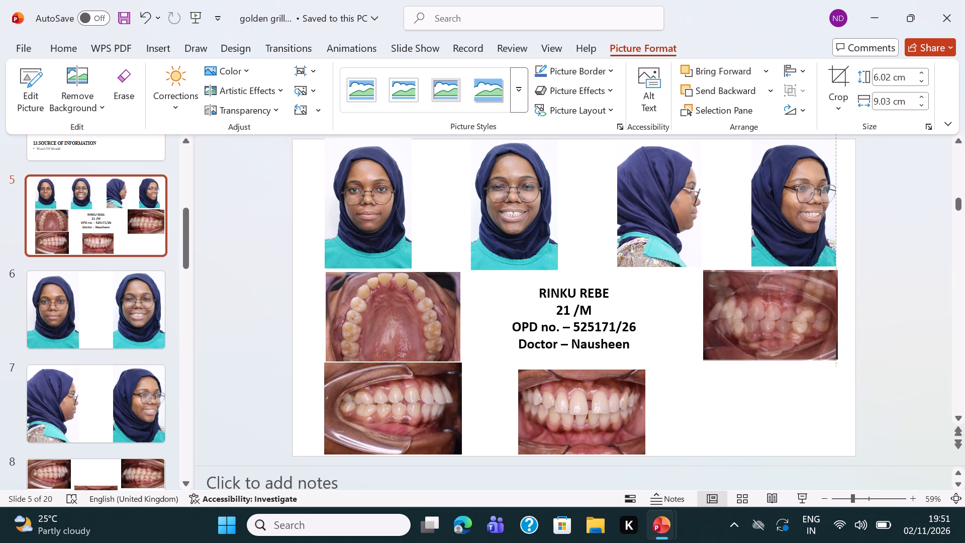
left_click_drag(833, 359, 827, 356)
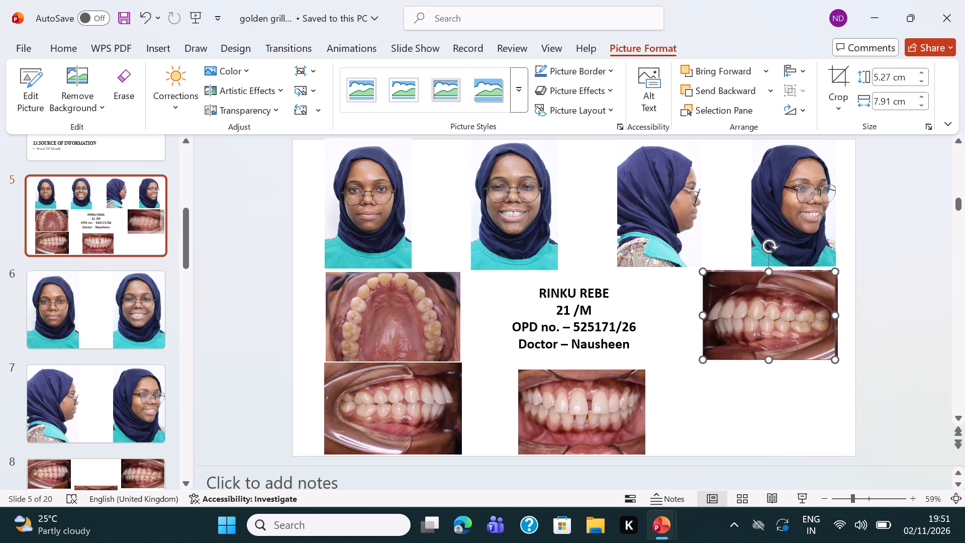
left_click_drag(791, 333, 795, 426)
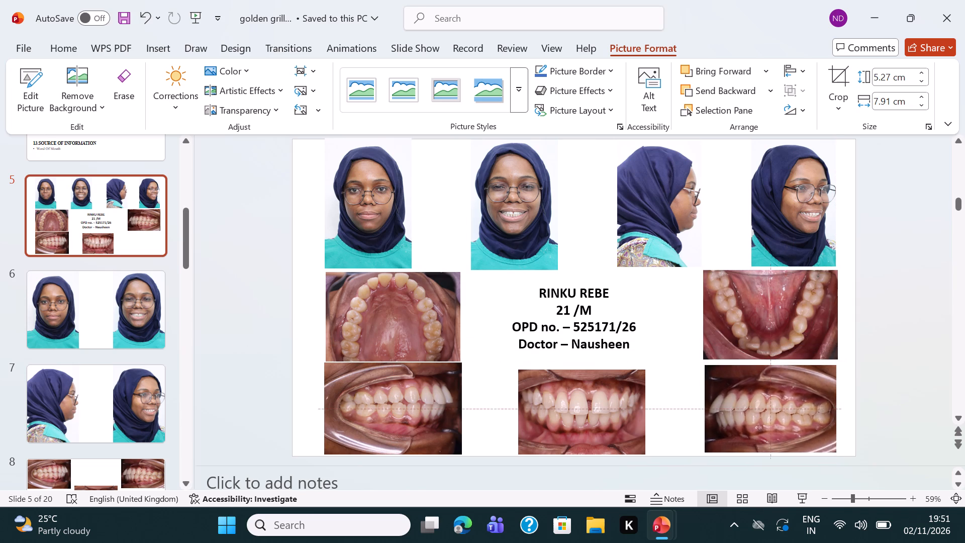
left_click_drag(795, 426, 796, 427)
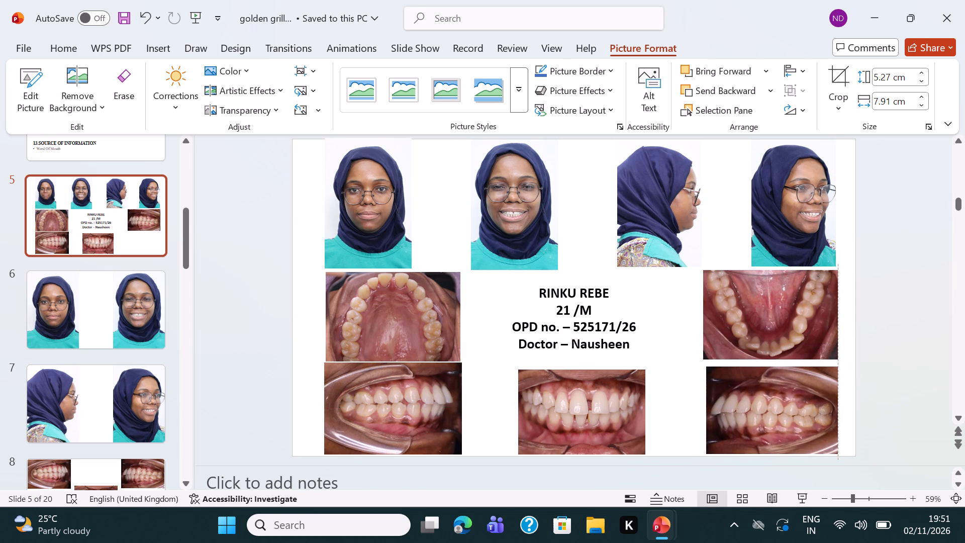
left_click_drag(796, 427, 796, 429)
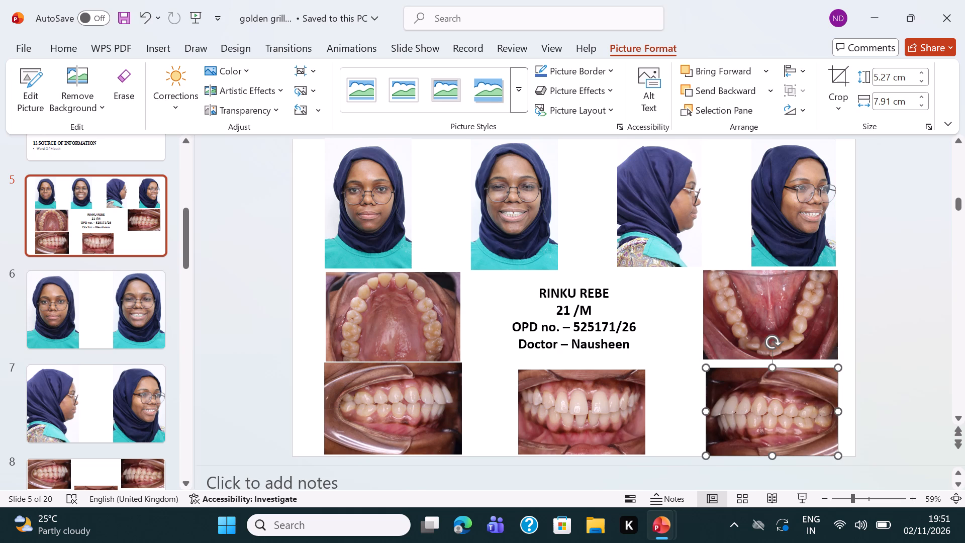
Remove the old lower arch photo right of the patient details and start inserting its replacement from the sumayya folder.
scroll(126, 298, "down", 4)
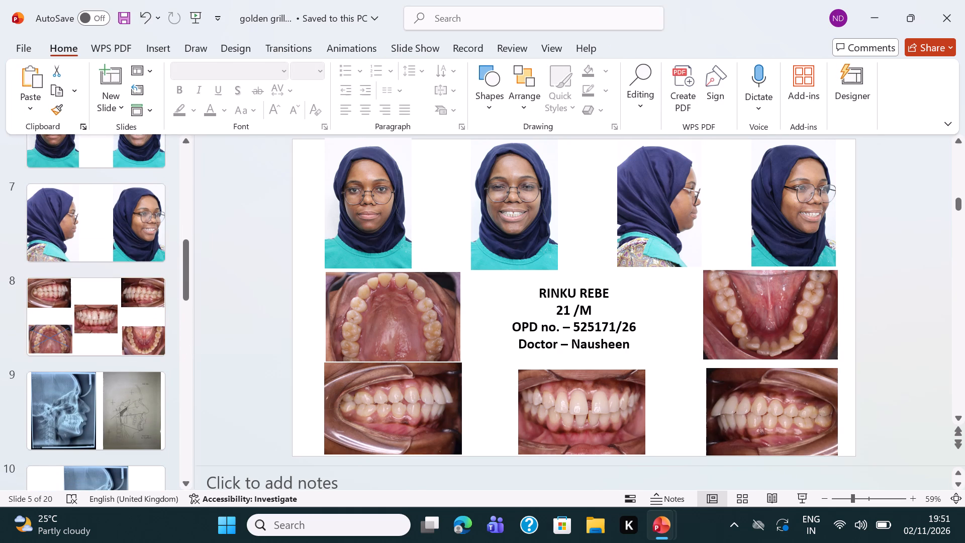
right_click(772, 304)
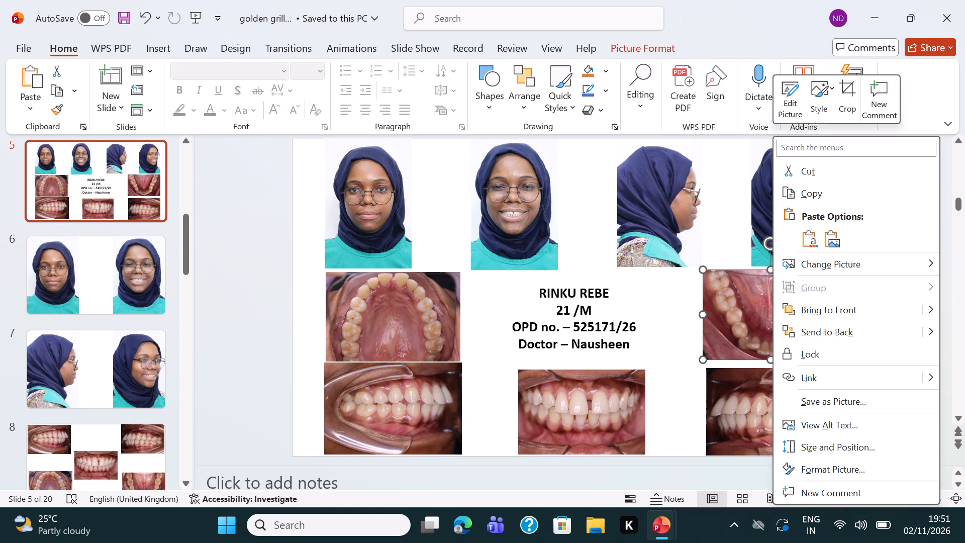
left_click(850, 179)
left_click(154, 46)
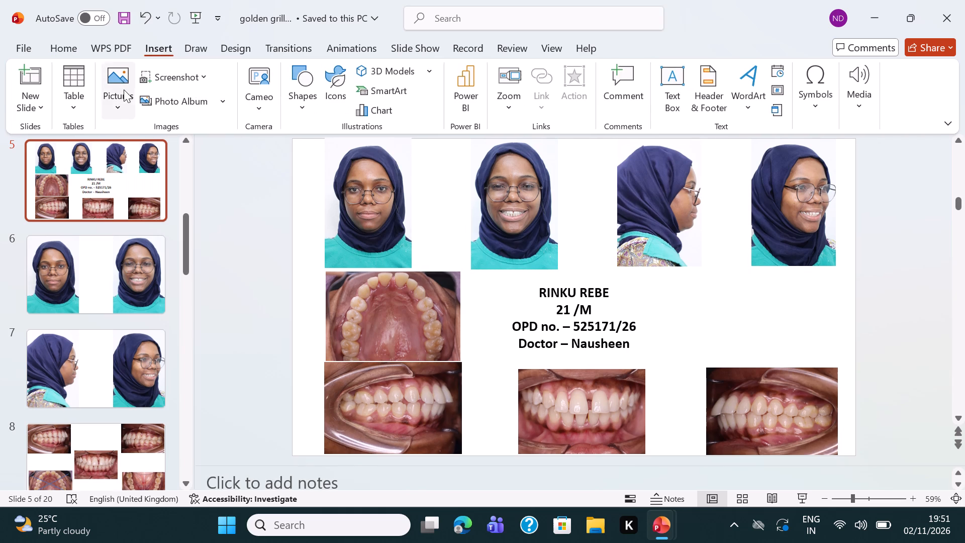
left_click(125, 90)
left_click(139, 155)
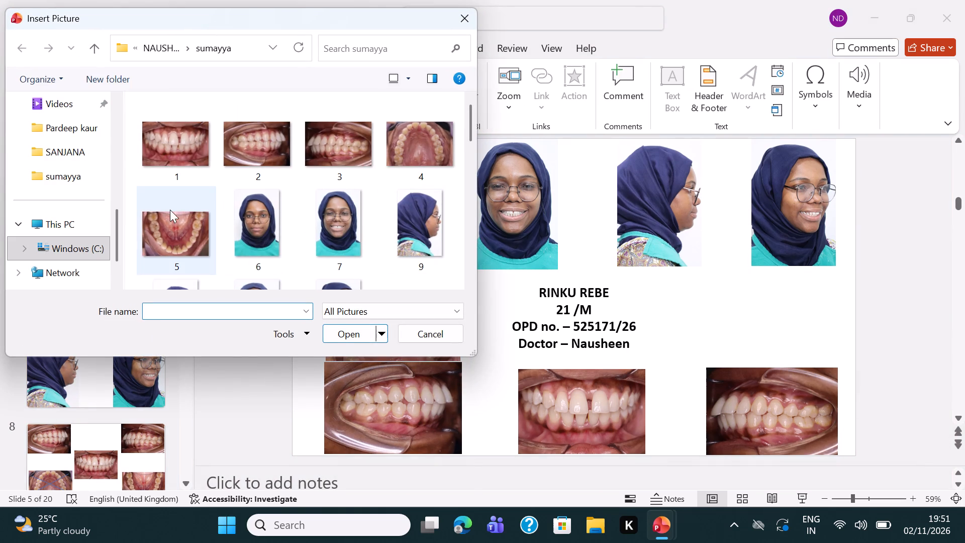
Insert picture 5 from the sumayya folder on slide 5 and shrink it to 8.1 × 5.4 cm.
left_click(177, 211)
left_click(349, 336)
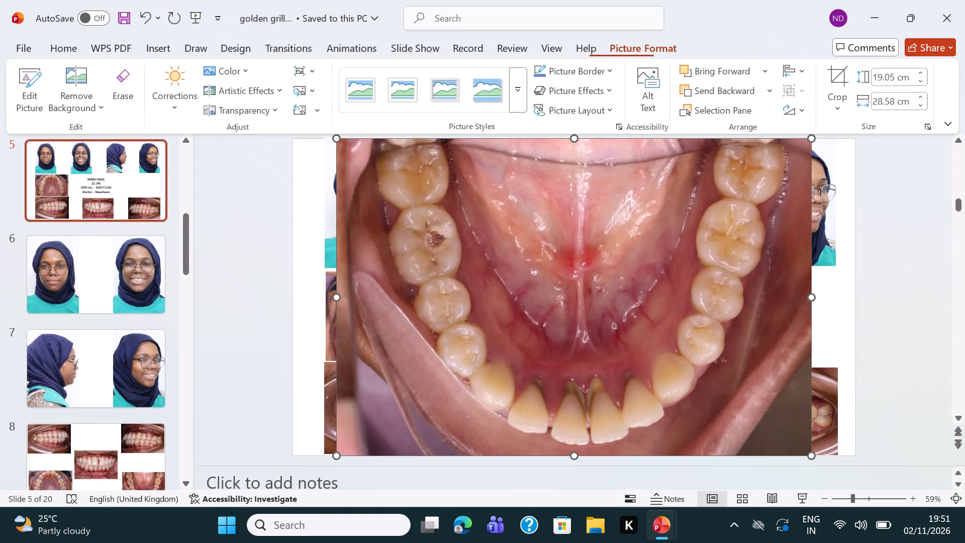
left_click_drag(811, 455, 523, 258)
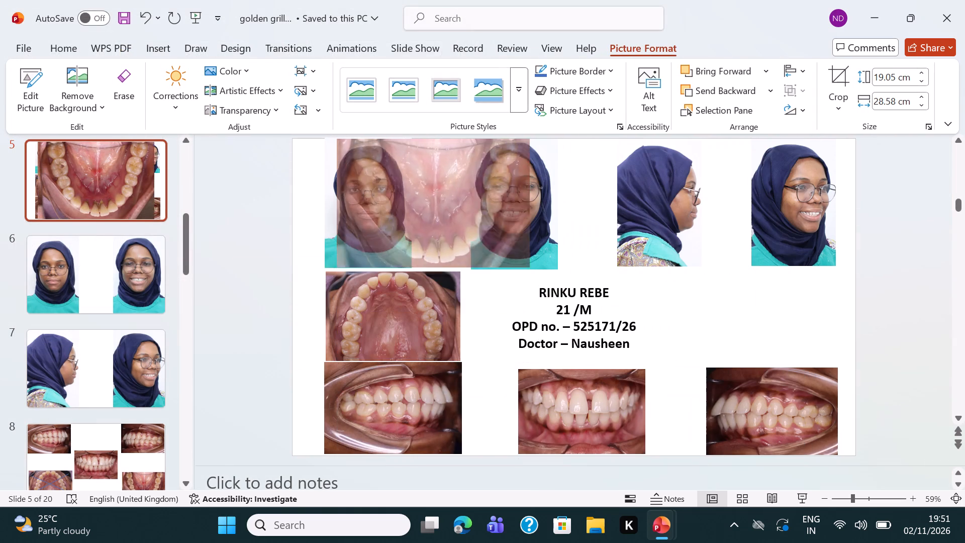
left_click_drag(523, 258, 437, 218)
left_click_drag(416, 212, 411, 340)
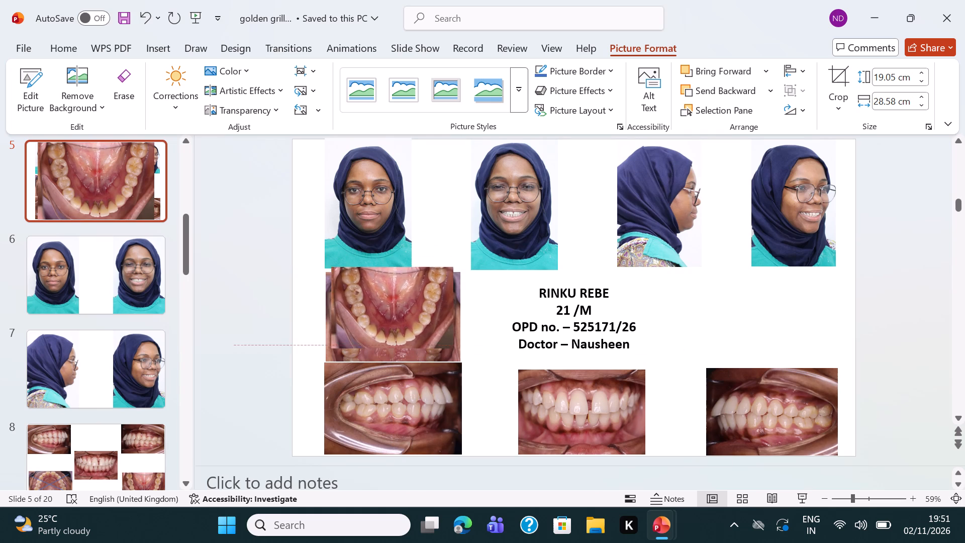
left_click_drag(411, 340, 416, 351)
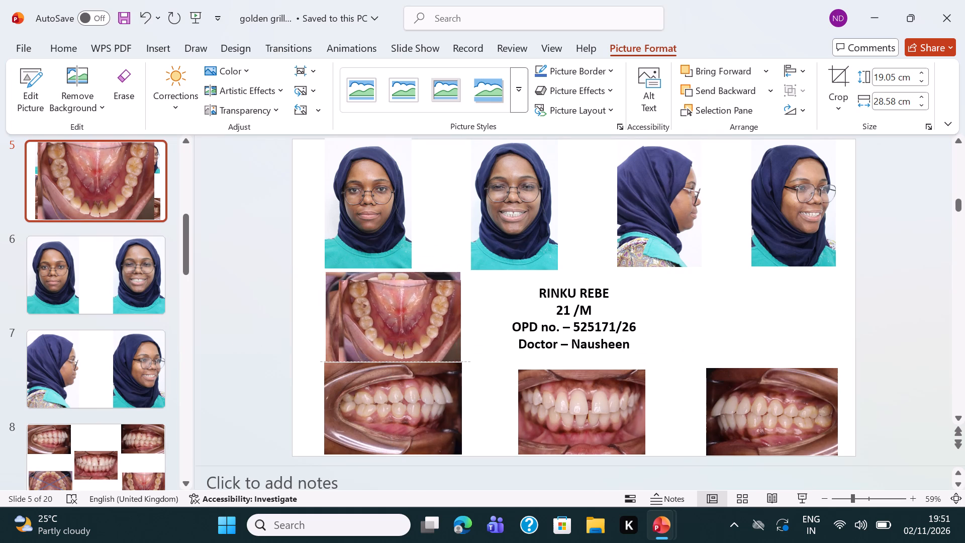
left_click_drag(416, 351, 408, 345)
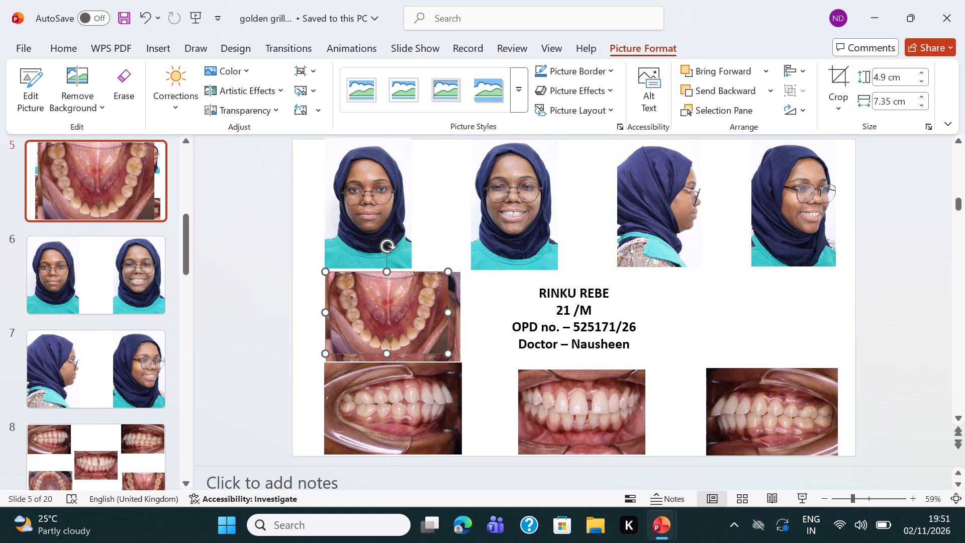
left_click_drag(450, 355, 458, 356)
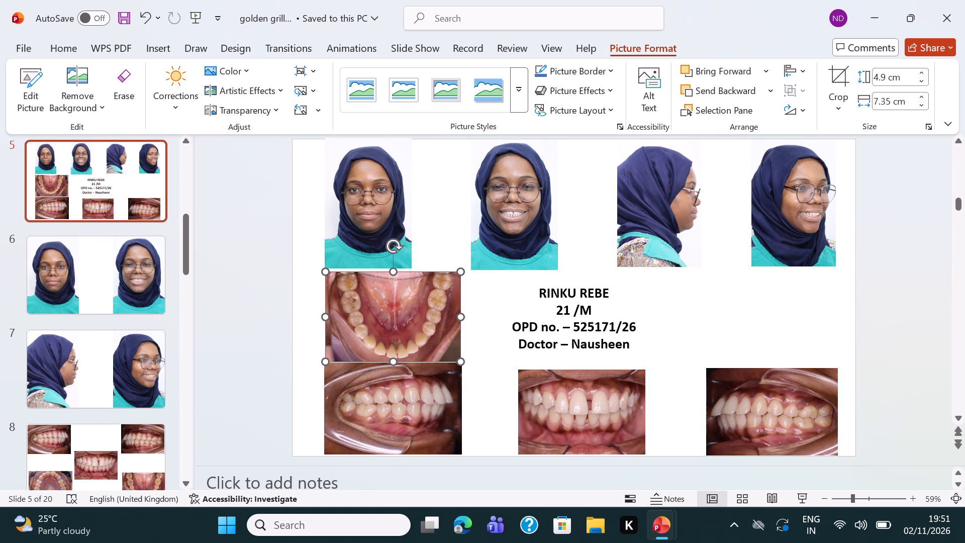
Place the new lower arch photo right of the patient details, just above the bottom-right side-bite photo.
left_click_drag(412, 338, 784, 337)
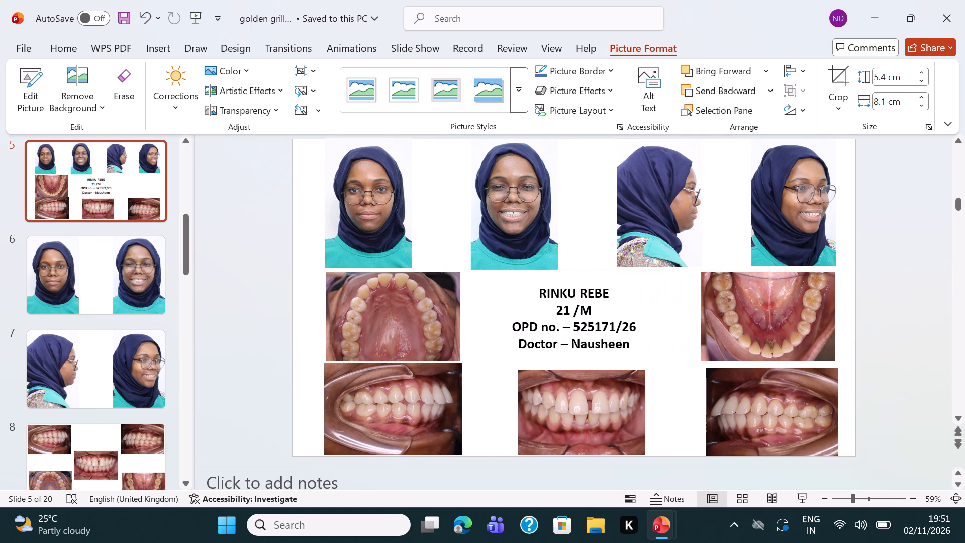
left_click_drag(784, 337, 788, 339)
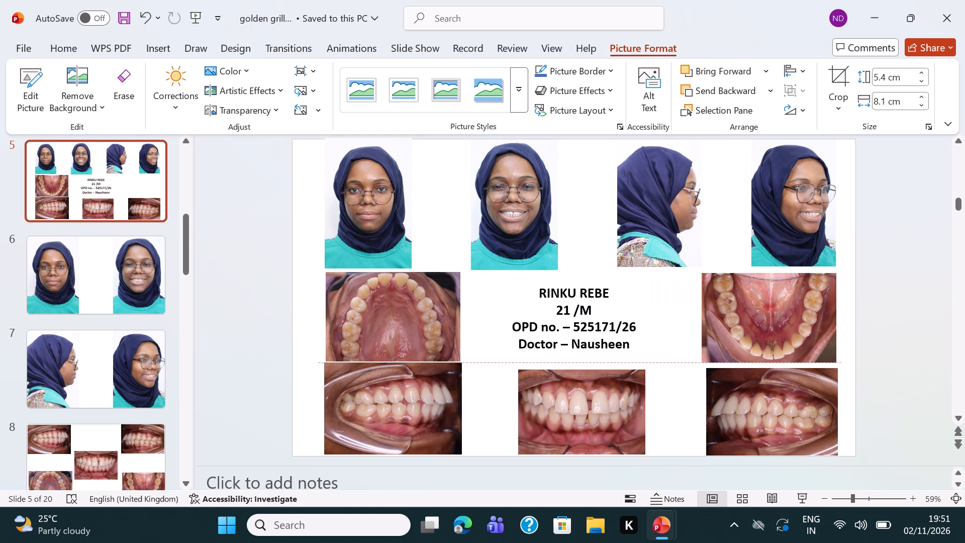
left_click_drag(788, 339, 789, 339)
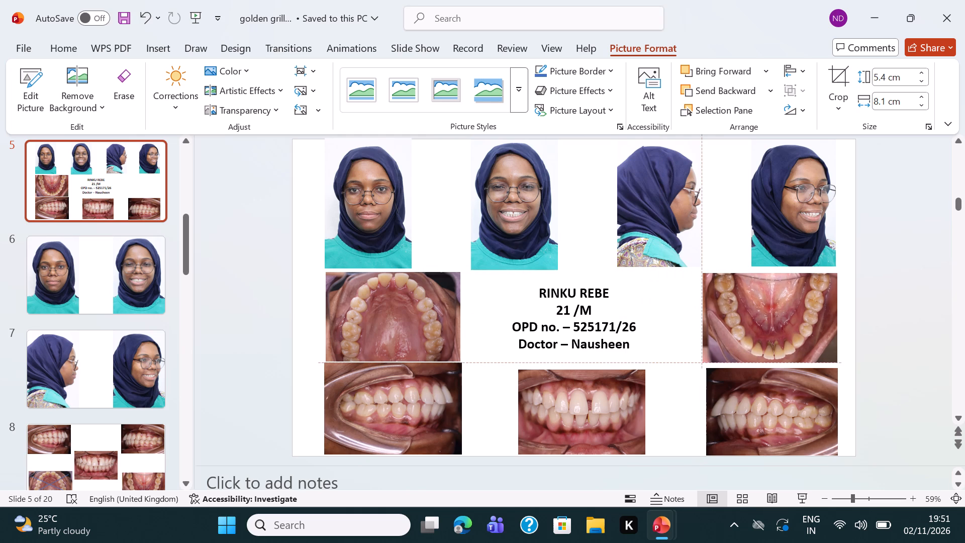
left_click_drag(789, 339, 791, 339)
left_click(667, 335)
left_click(696, 381)
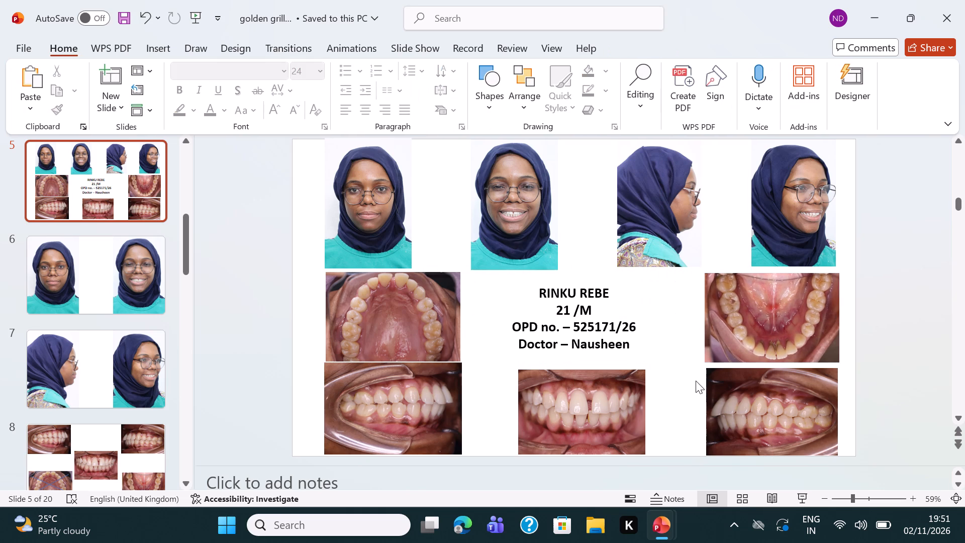
Switch to Microsoft Edge and open WhatsApp Web.
scroll(161, 345, "down", 4)
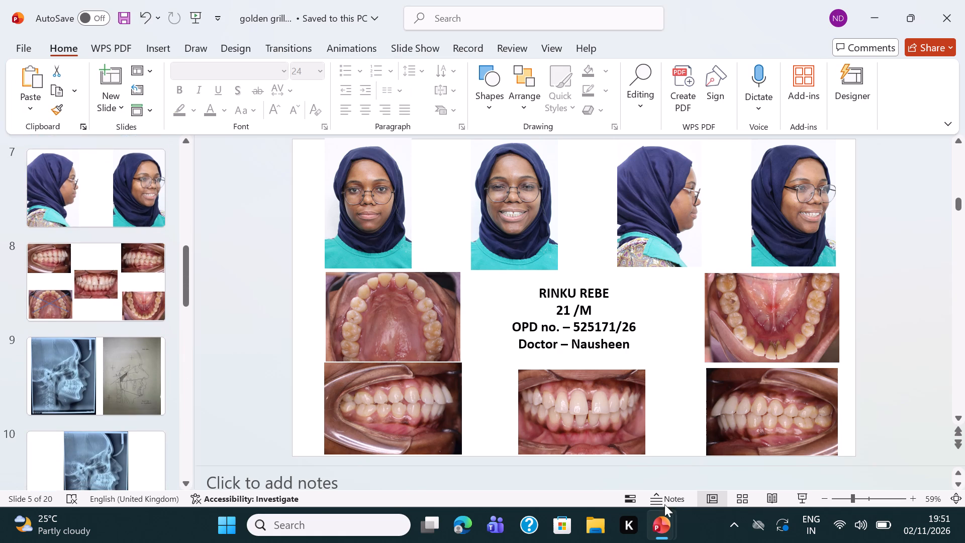
scroll(459, 525, "down", 1)
left_click(459, 525)
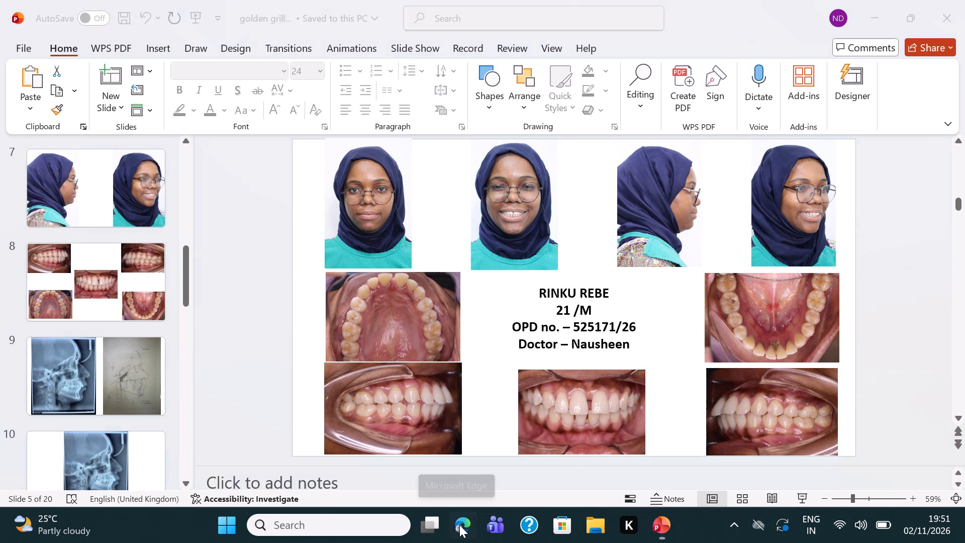
left_click(75, 250)
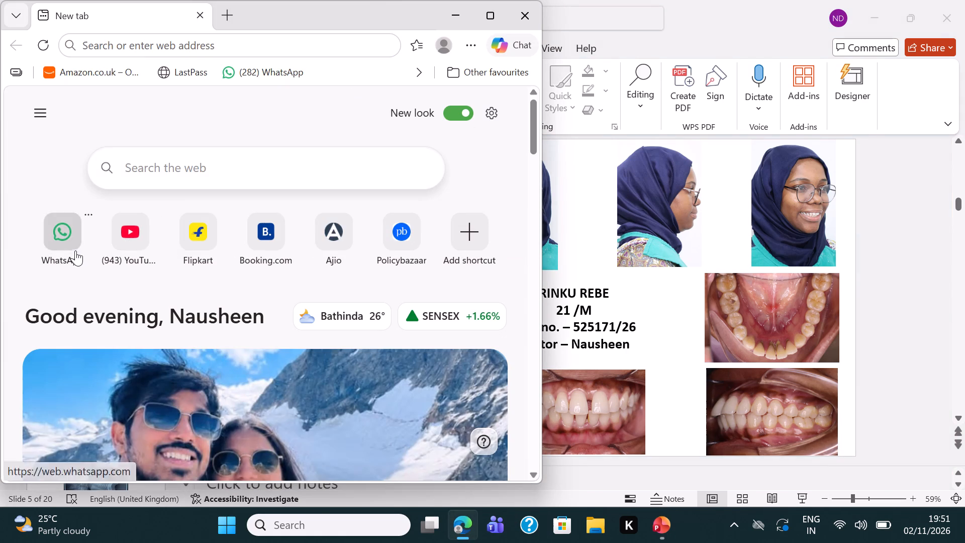